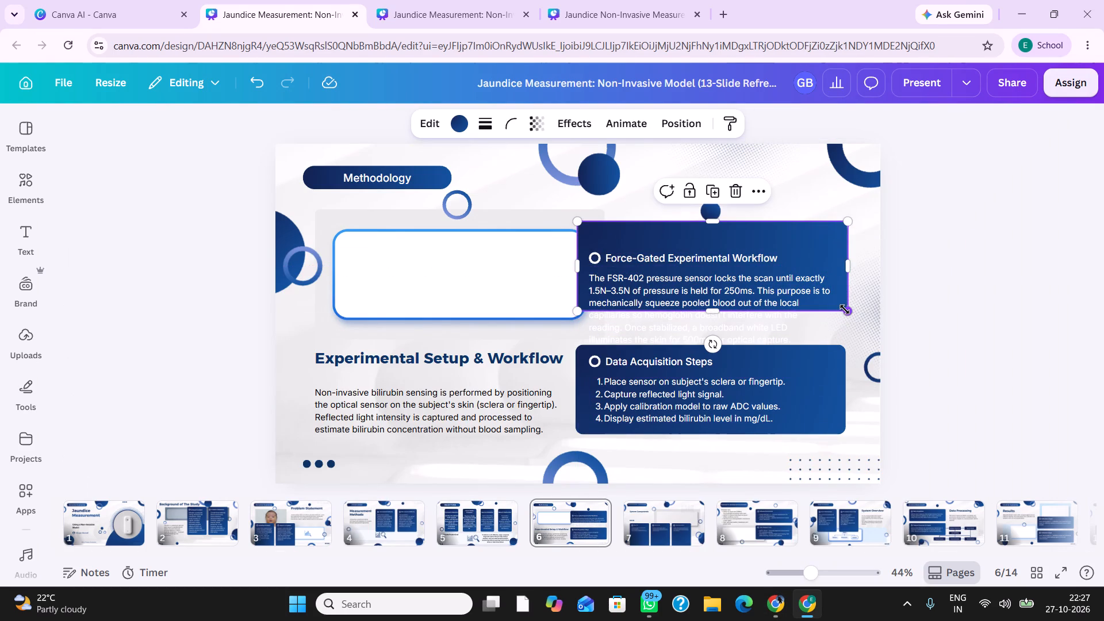
pyautogui.moveTo(844, 309); pyautogui.dragTo(826, 359)
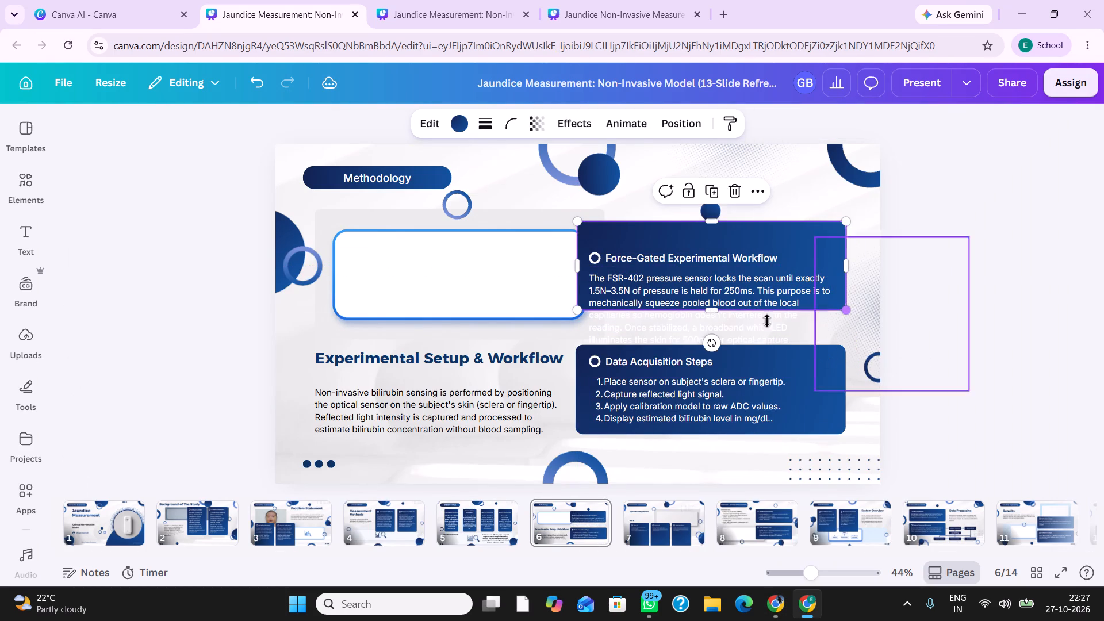
pyautogui.moveTo(707, 310); pyautogui.dragTo(706, 339)
pyautogui.click(706, 339)
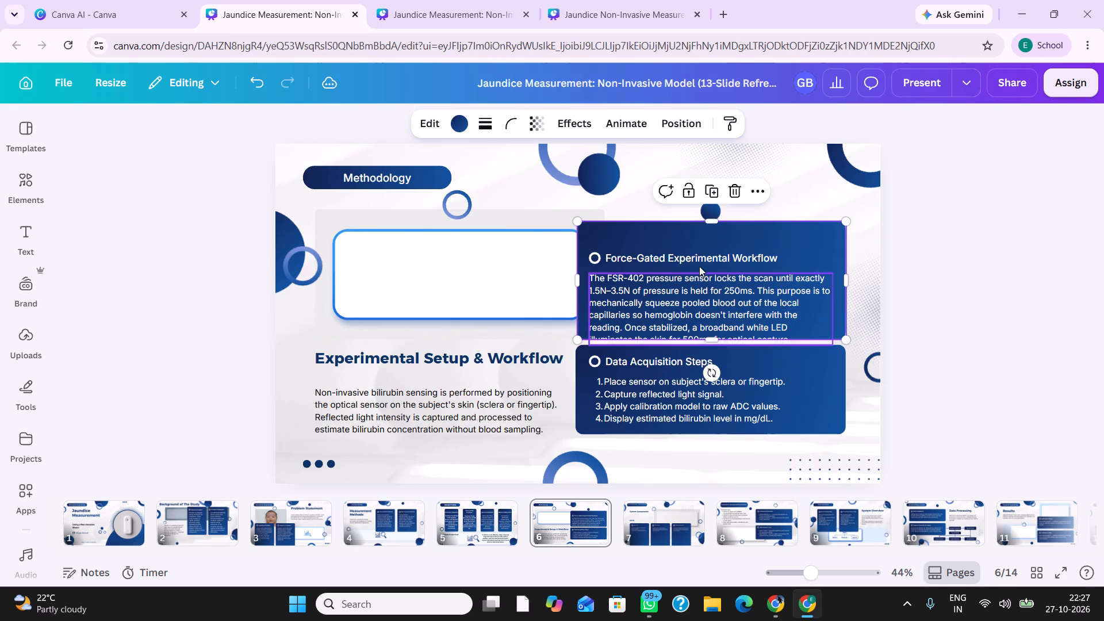
# Move the "Force-Gated Experimental Workflow" heading, its ring bullet and the FSR-402 paragraph higher so they fit inside the upper blue box.
pyautogui.moveTo(697, 256); pyautogui.dragTo(696, 240)
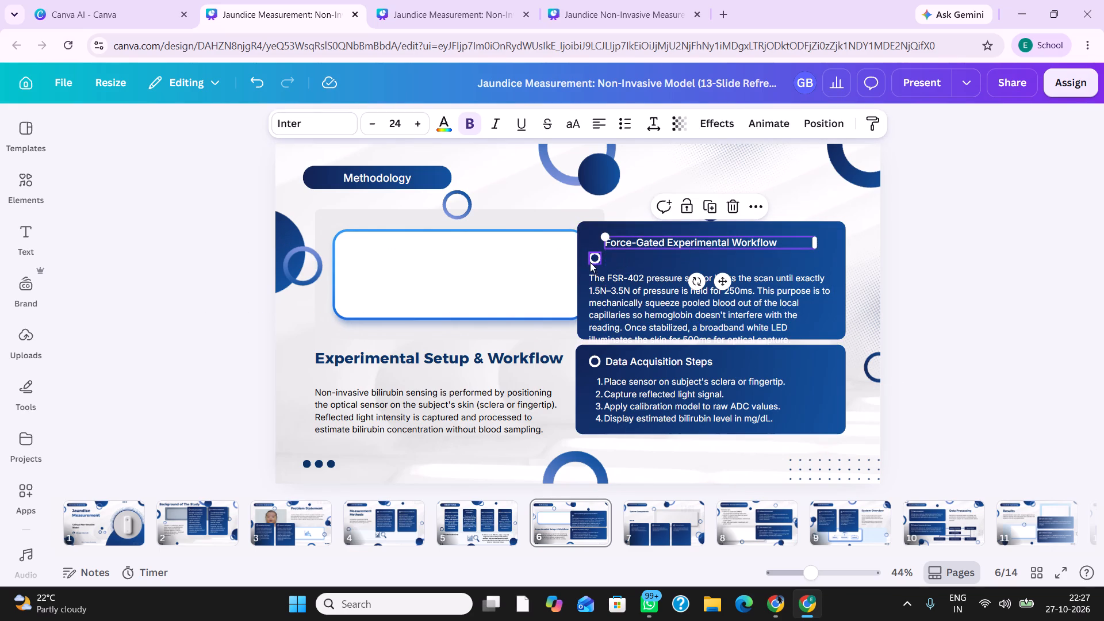
pyautogui.moveTo(593, 258); pyautogui.dragTo(593, 239)
pyautogui.click(641, 245)
pyautogui.moveTo(644, 277); pyautogui.dragTo(645, 269)
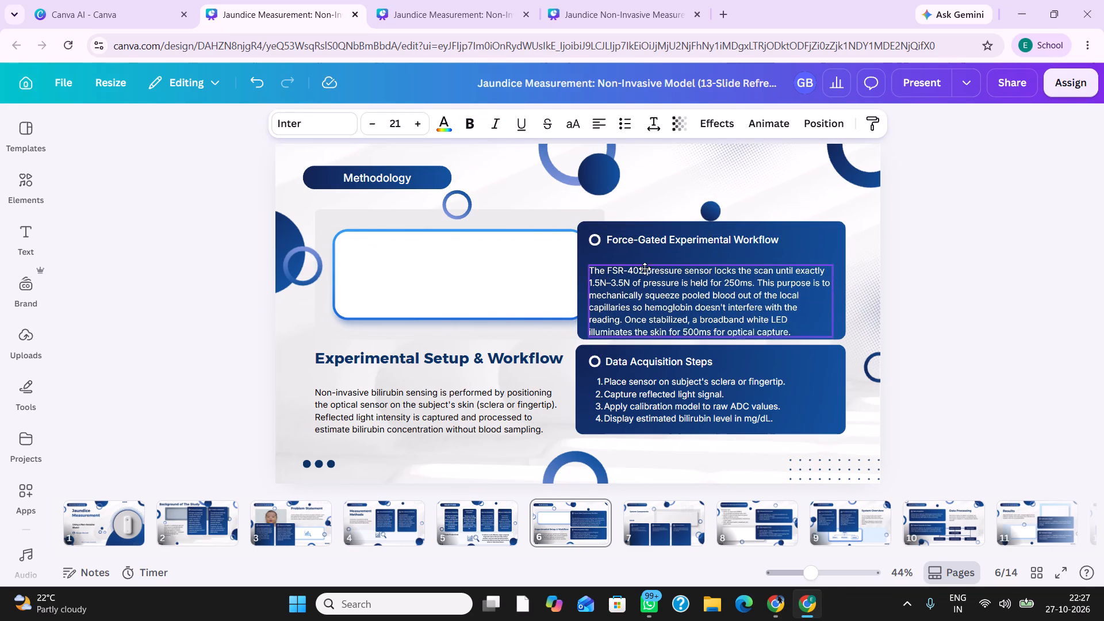
pyautogui.moveTo(645, 269); pyautogui.dragTo(643, 258)
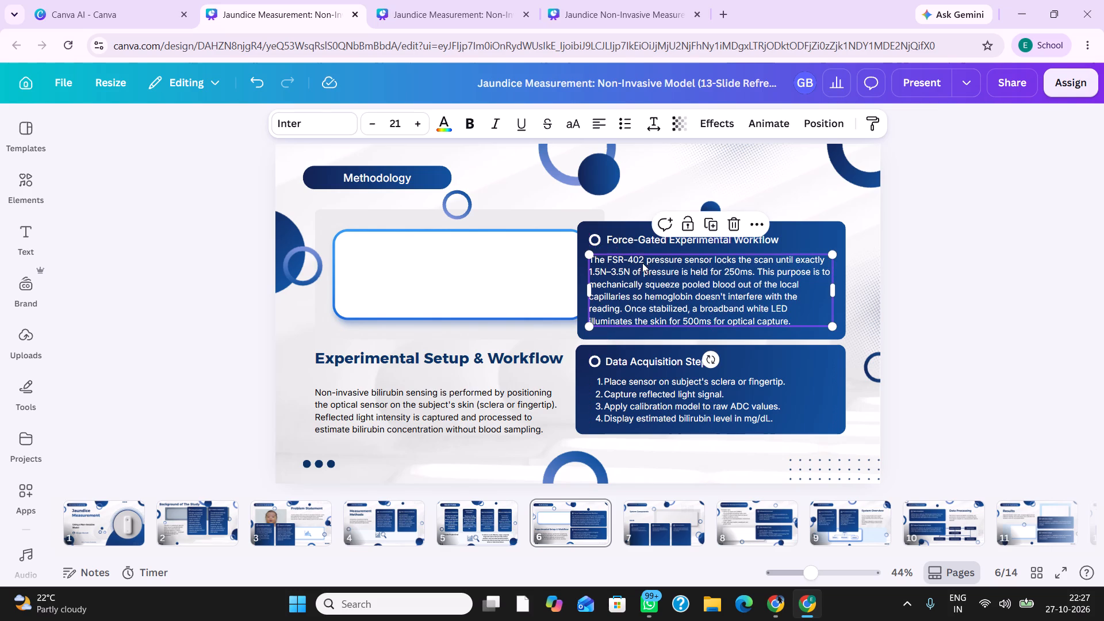
# Set the font size of the "Force-Gated Experimental Workflow" heading to 27.
pyautogui.click(617, 236)
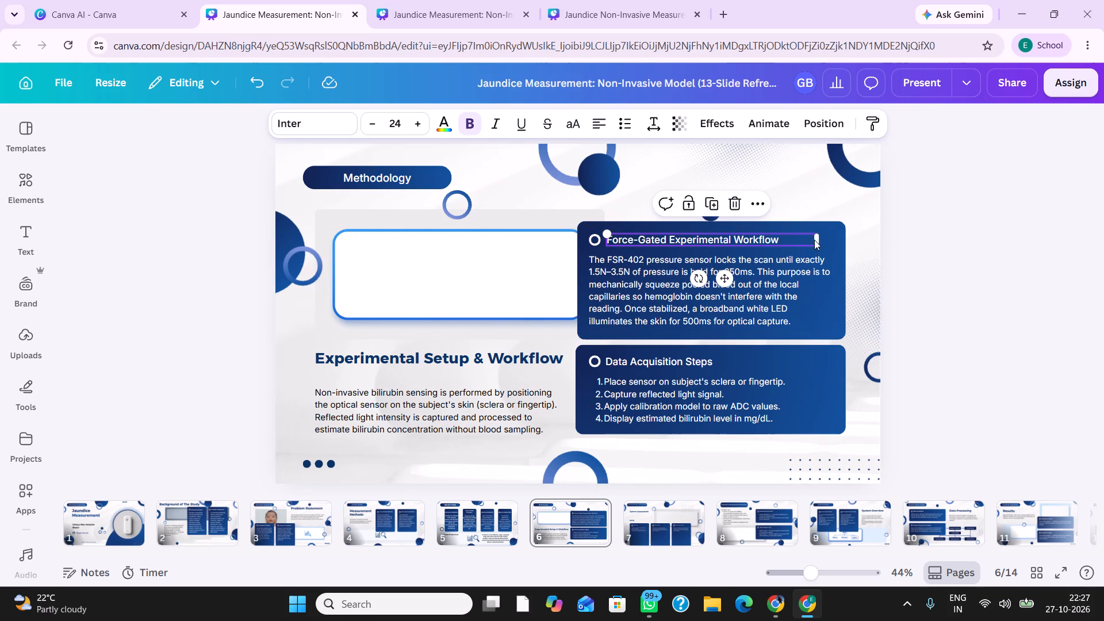
pyautogui.click(787, 238)
pyautogui.doubleClick(786, 238)
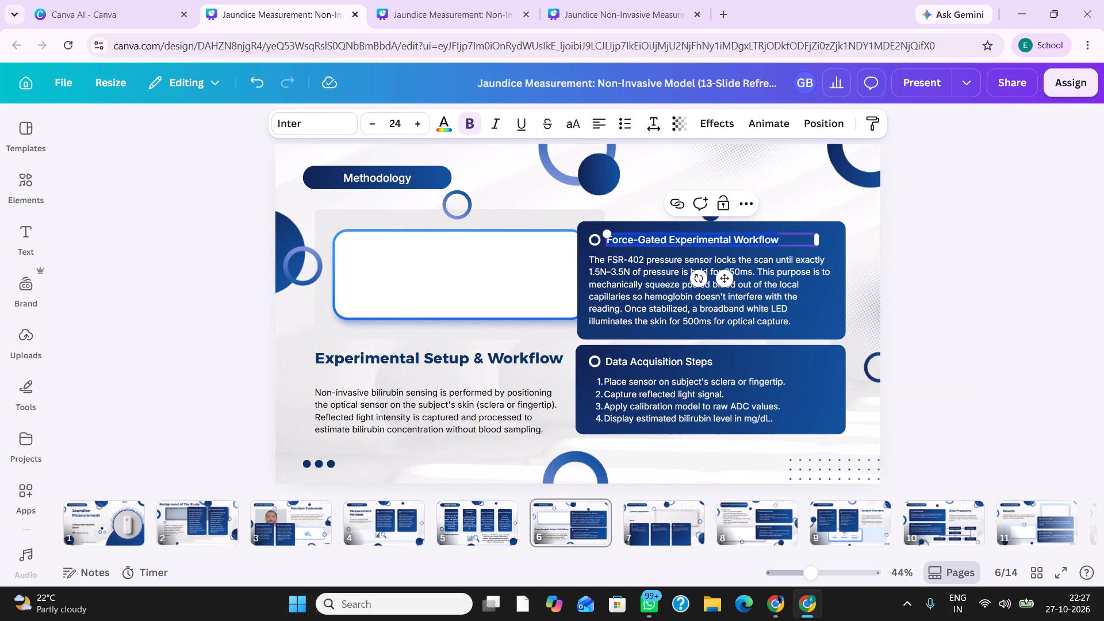
pyautogui.tripleClick(413, 122)
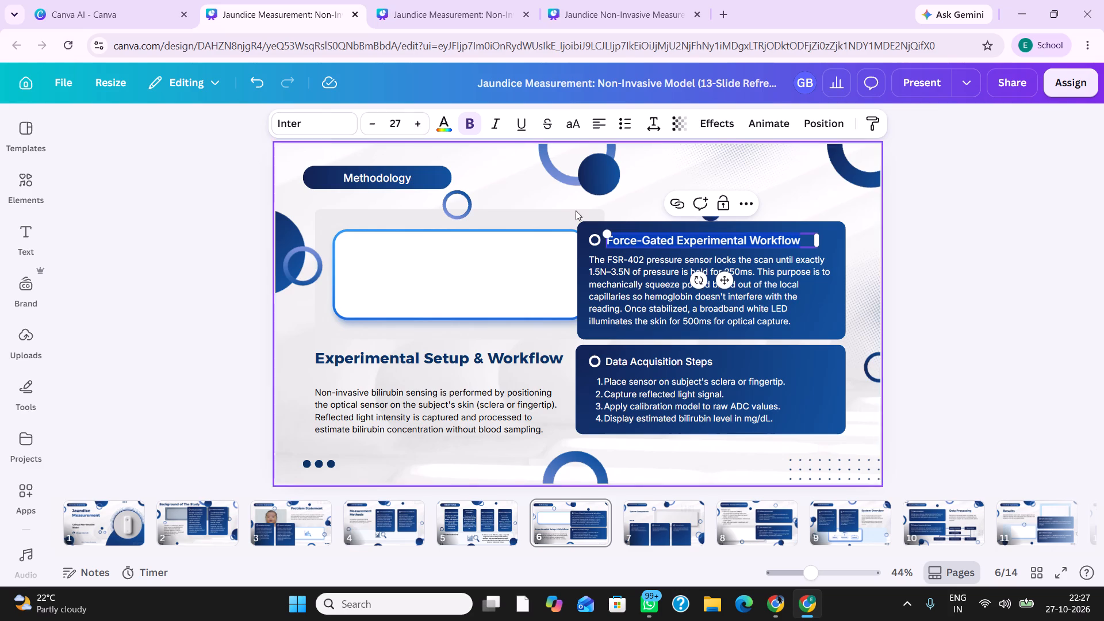
# Set the font size of the FSR-402 pressure sensor paragraph in the upper blue box to 22.
pyautogui.click(646, 294)
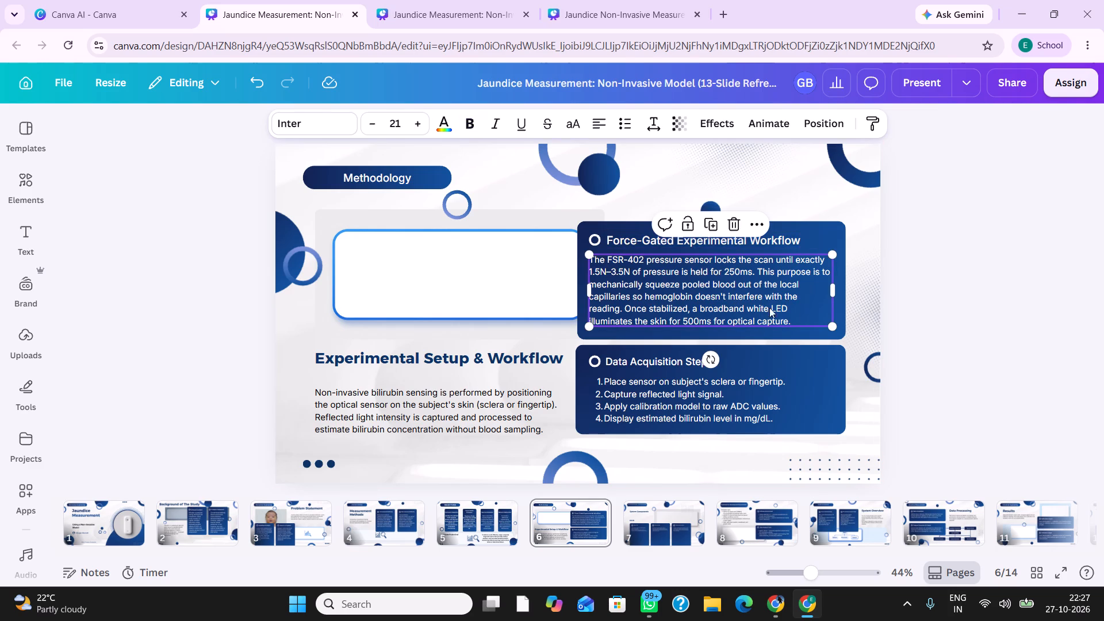
pyautogui.doubleClick(646, 263)
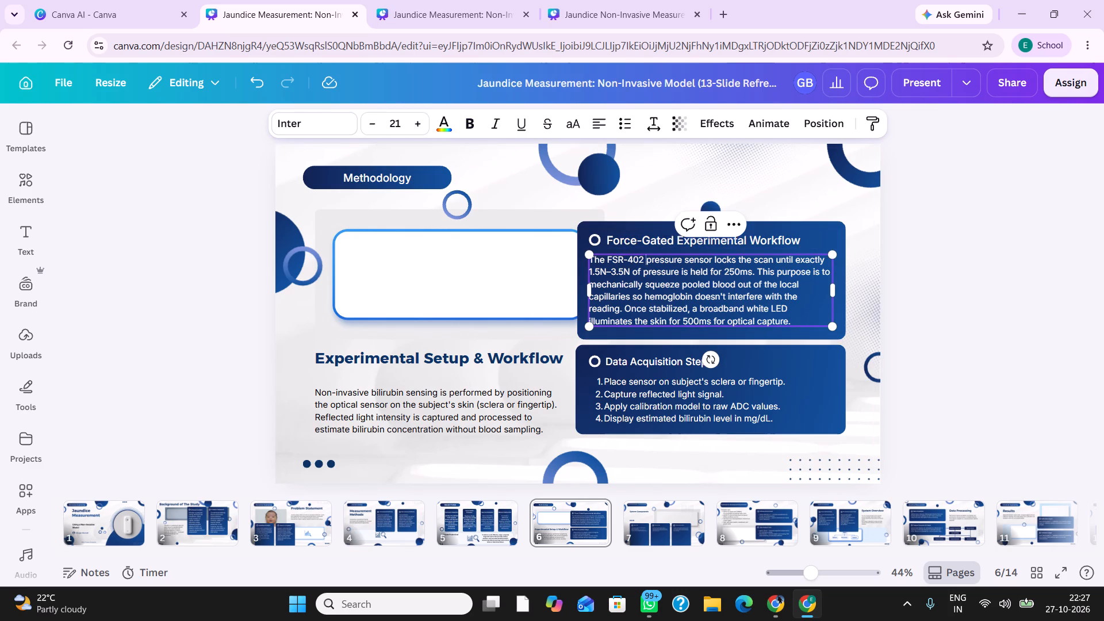
pyautogui.click(605, 270)
pyautogui.doubleClick(605, 270)
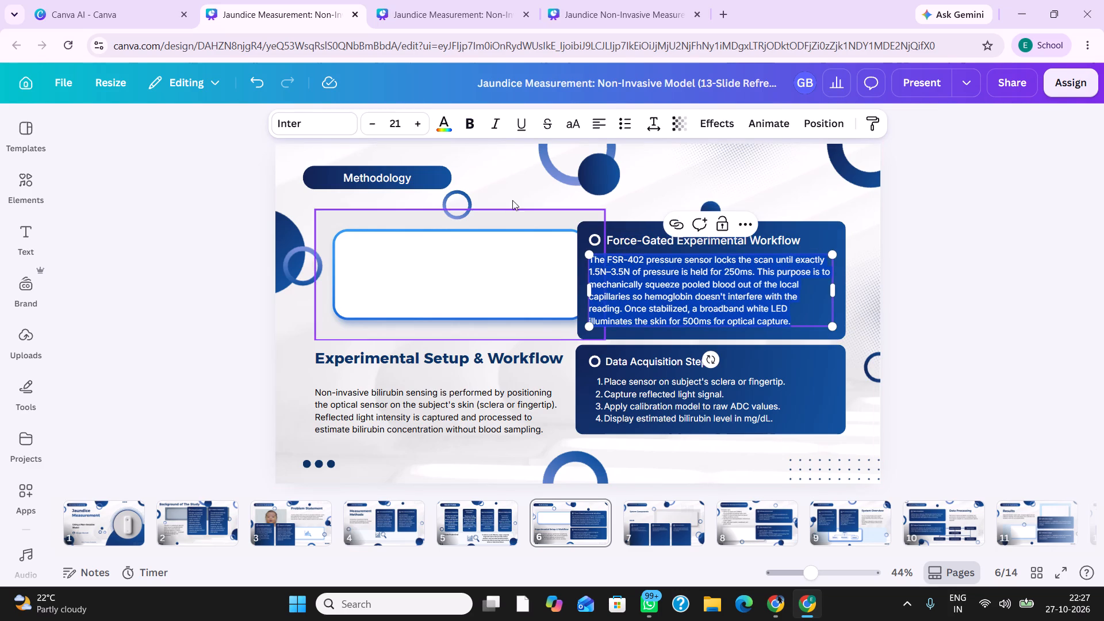
pyautogui.click(418, 125)
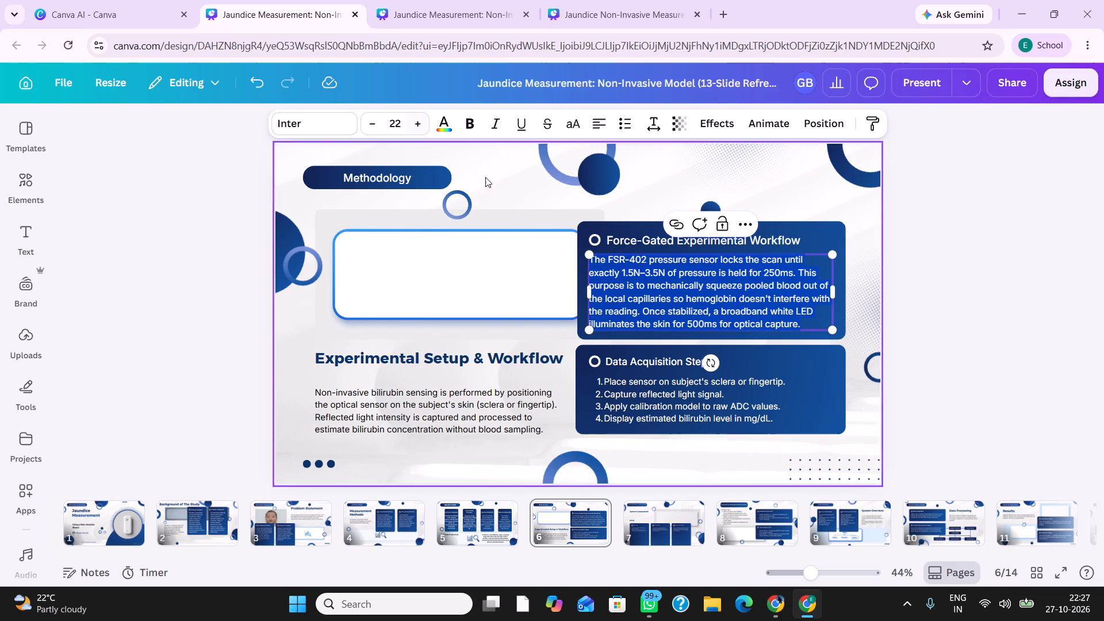
pyautogui.click(608, 253)
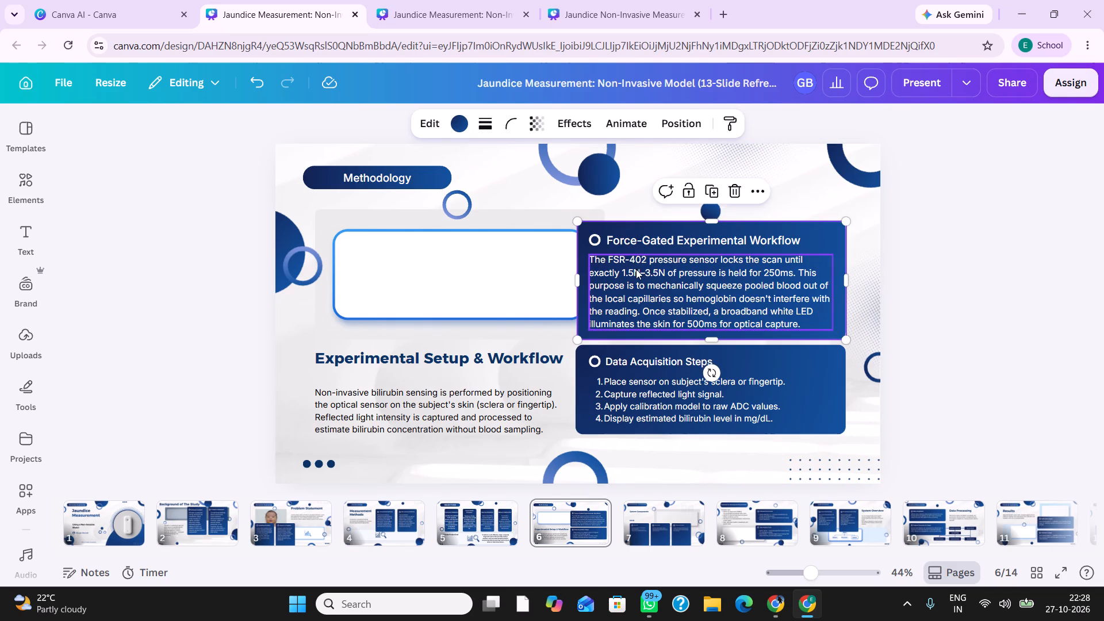
pyautogui.click(635, 269)
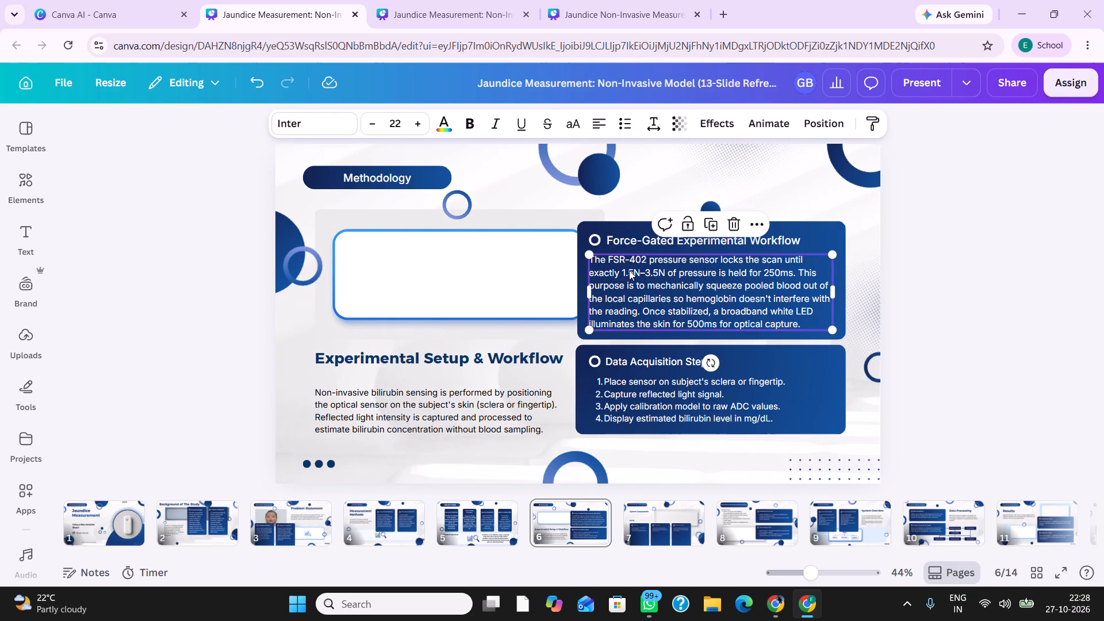
# Change the lower limit of the pressure range in the FSR-402 paragraph to 0.65N.
pyautogui.doubleClick(629, 270)
pyautogui.press('BackSpace')
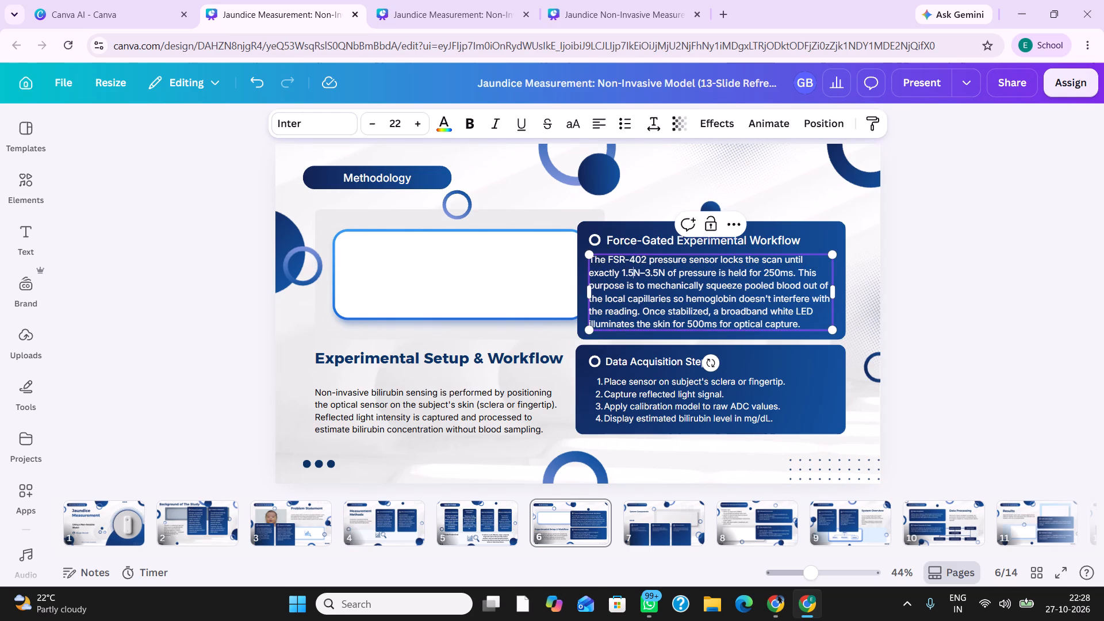
pyautogui.press('BackSpace')
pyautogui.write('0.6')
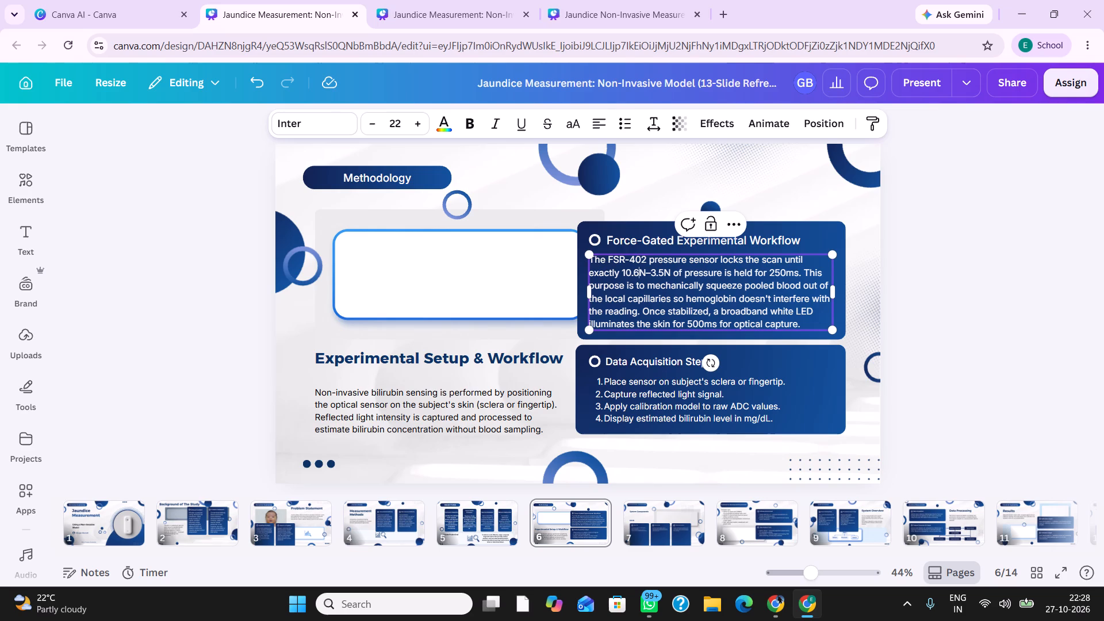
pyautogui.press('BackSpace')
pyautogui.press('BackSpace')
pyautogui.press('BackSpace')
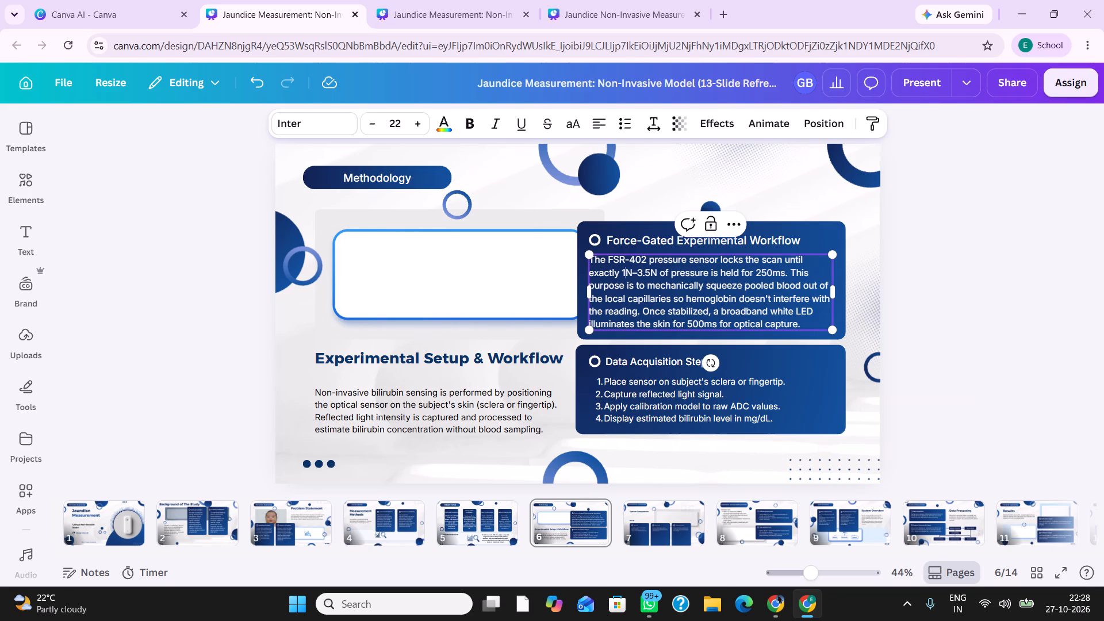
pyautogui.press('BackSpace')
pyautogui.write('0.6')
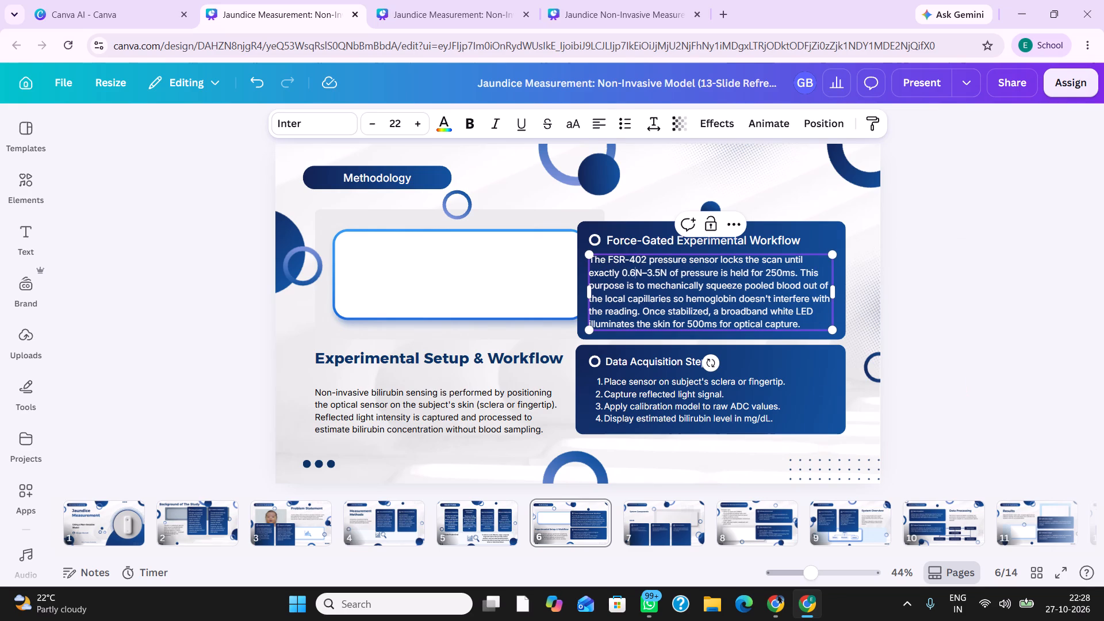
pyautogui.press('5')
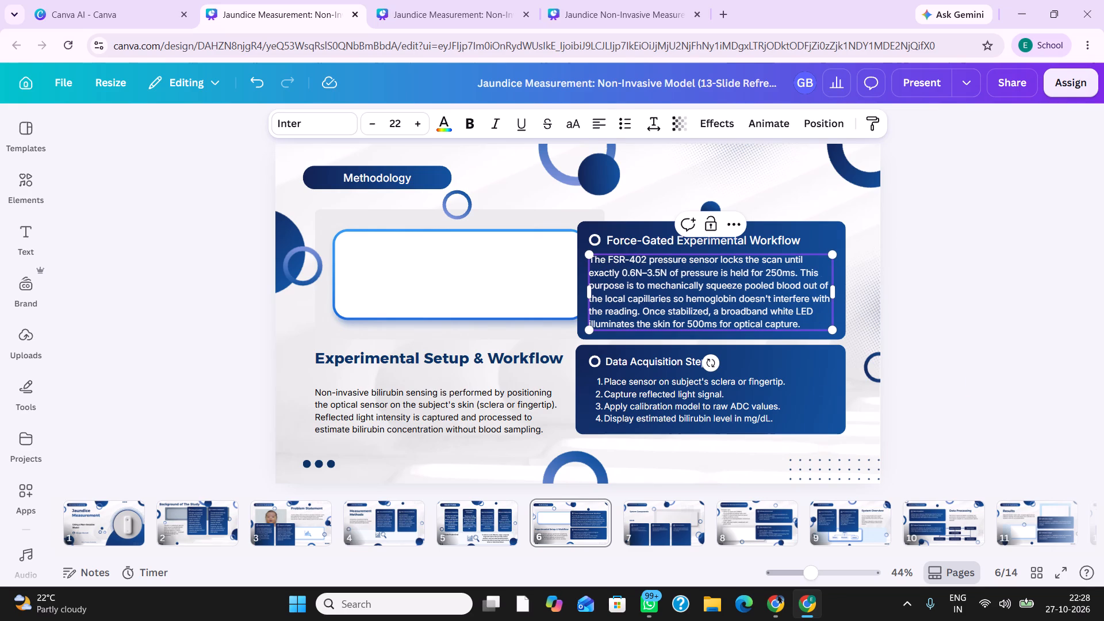
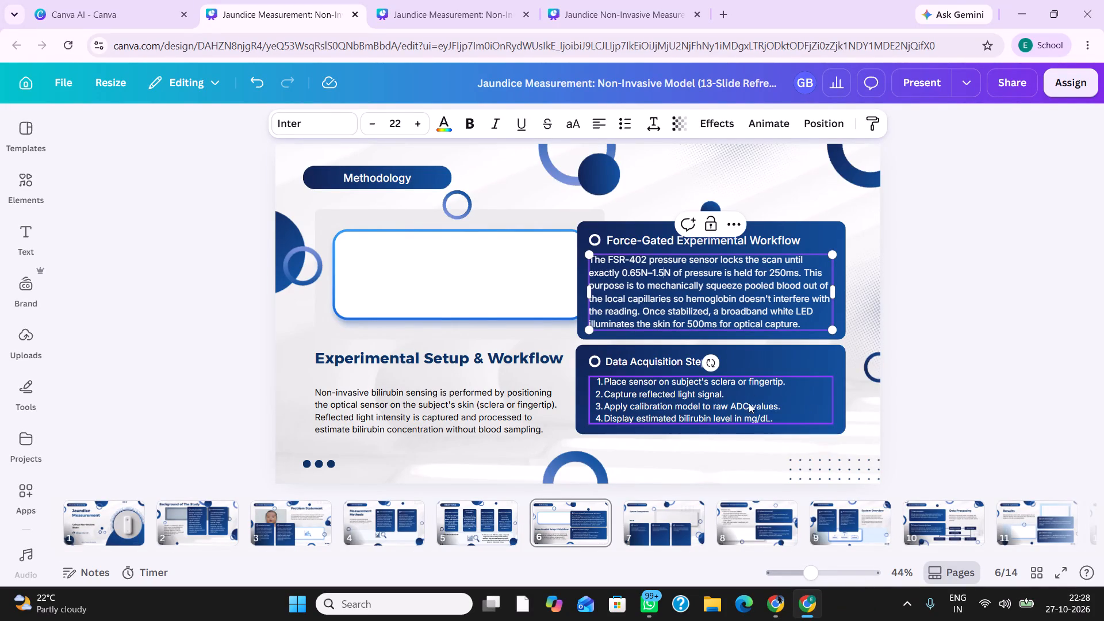
# Enlarge the blue box behind the Data Acquisition Steps from its bottom-right corner to about 920 wide by 305 high.
pyautogui.click(837, 426)
pyautogui.moveTo(841, 430); pyautogui.dragTo(860, 451)
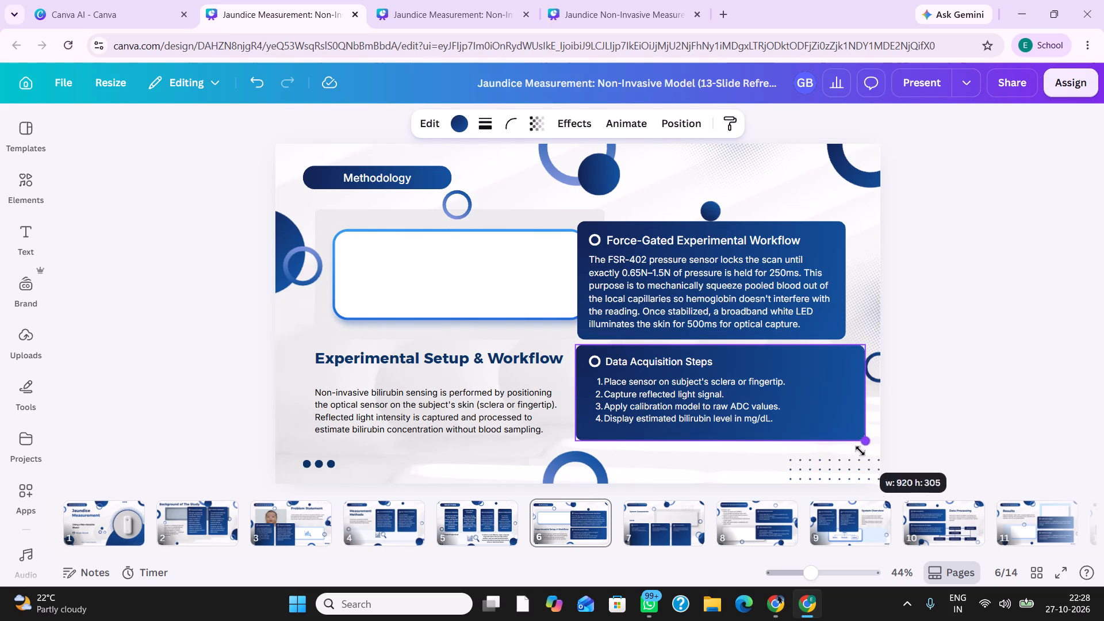
# Resize the Data Acquisition Steps box so its right edge extends slightly past the upper blue box.
pyautogui.moveTo(860, 451); pyautogui.dragTo(845, 463)
pyautogui.moveTo(841, 461); pyautogui.dragTo(837, 455)
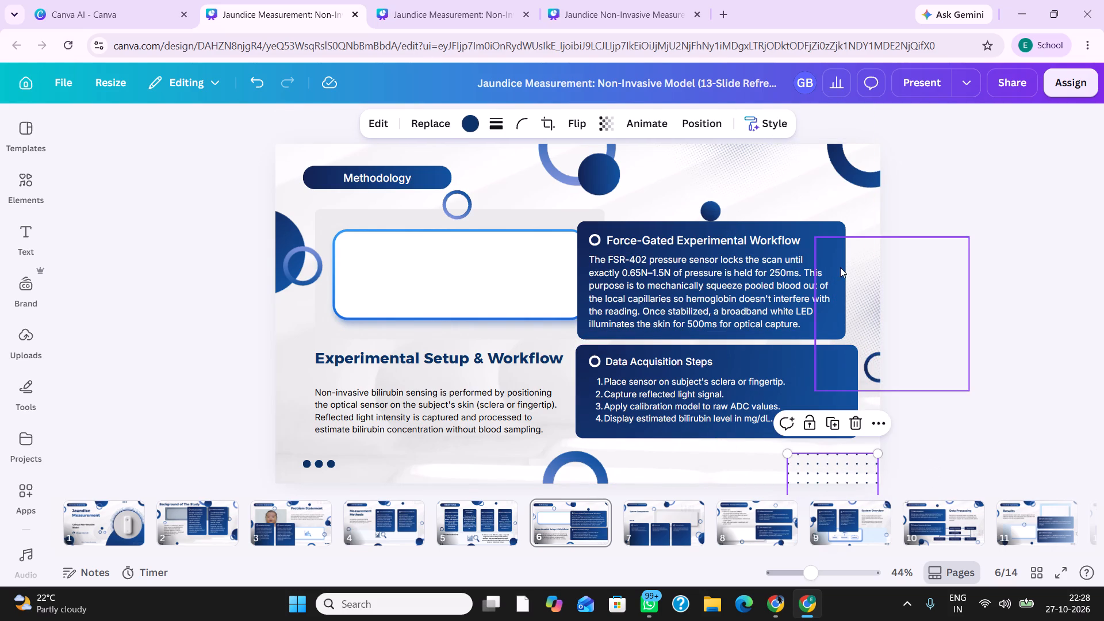
# Widen the upper blue box and its FSR-402 paragraph toward the slide's right edge.
pyautogui.click(840, 267)
pyautogui.click(827, 225)
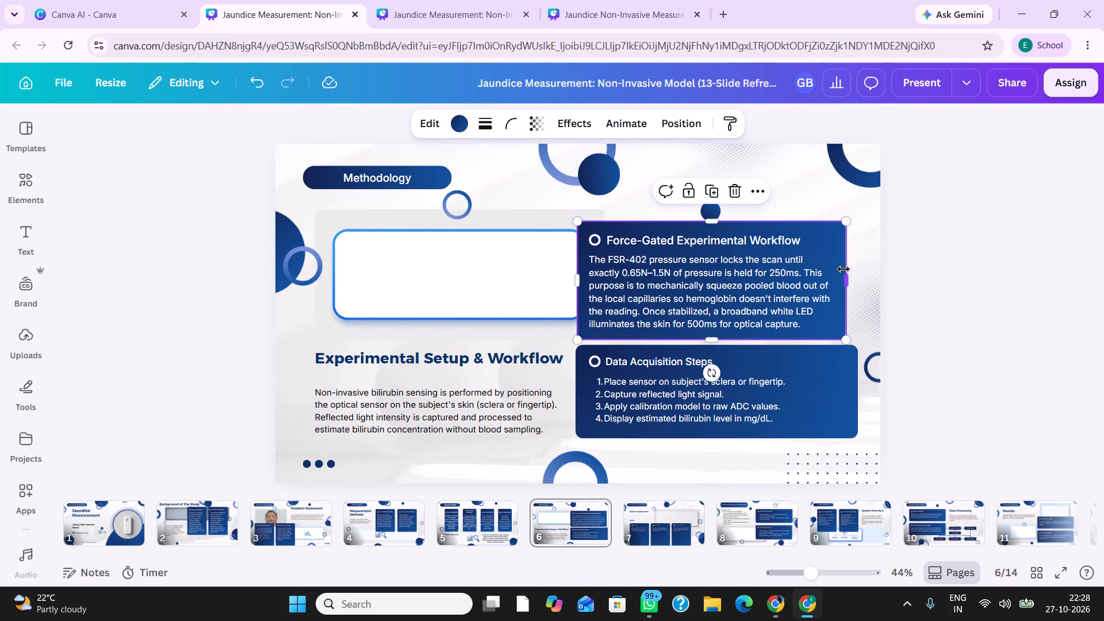
pyautogui.moveTo(844, 273); pyautogui.dragTo(863, 274)
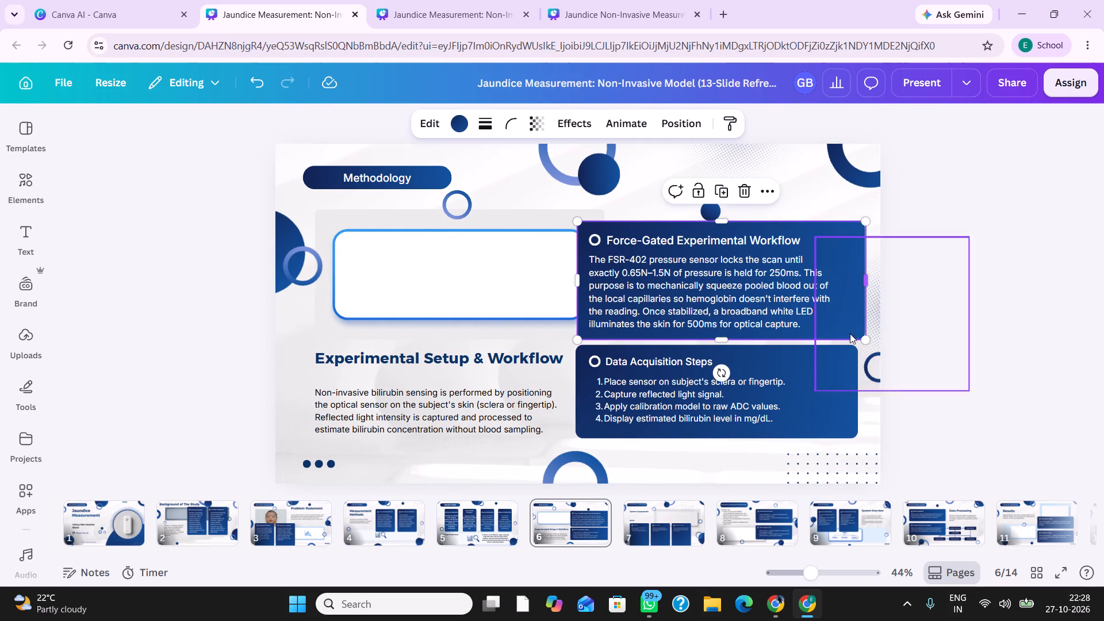
pyautogui.click(793, 292)
pyautogui.moveTo(837, 293); pyautogui.dragTo(860, 293)
# Set the font size of the FSR-402 pressure sensor paragraph to 23.
pyautogui.doubleClick(739, 275)
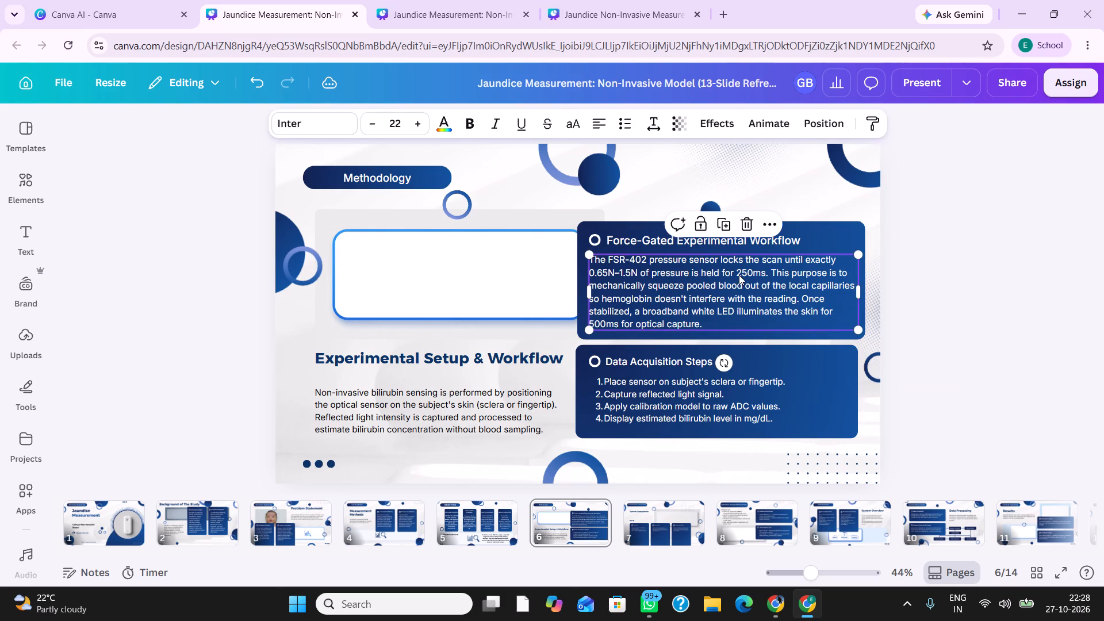
pyautogui.doubleClick(703, 295)
pyautogui.doubleClick(703, 295)
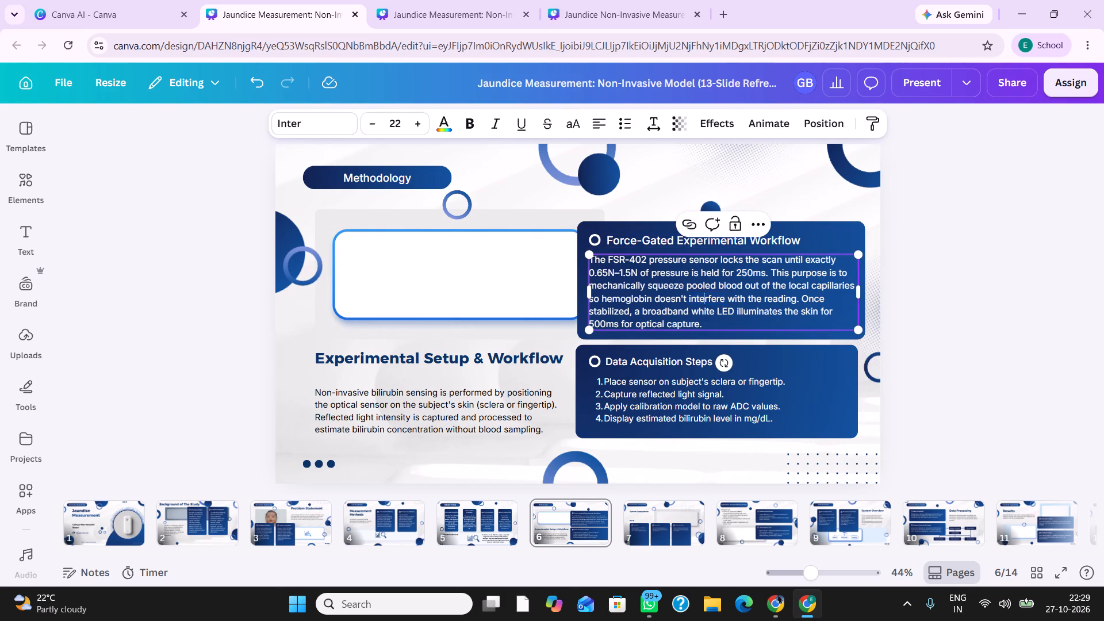
pyautogui.doubleClick(699, 290)
pyautogui.doubleClick(699, 290)
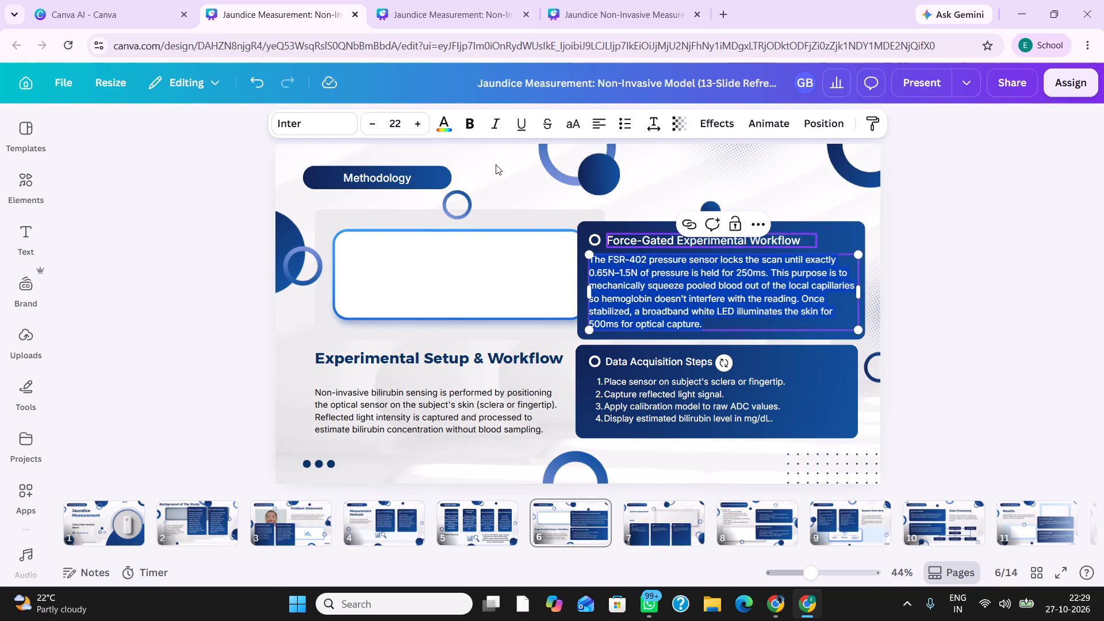
pyautogui.click(422, 122)
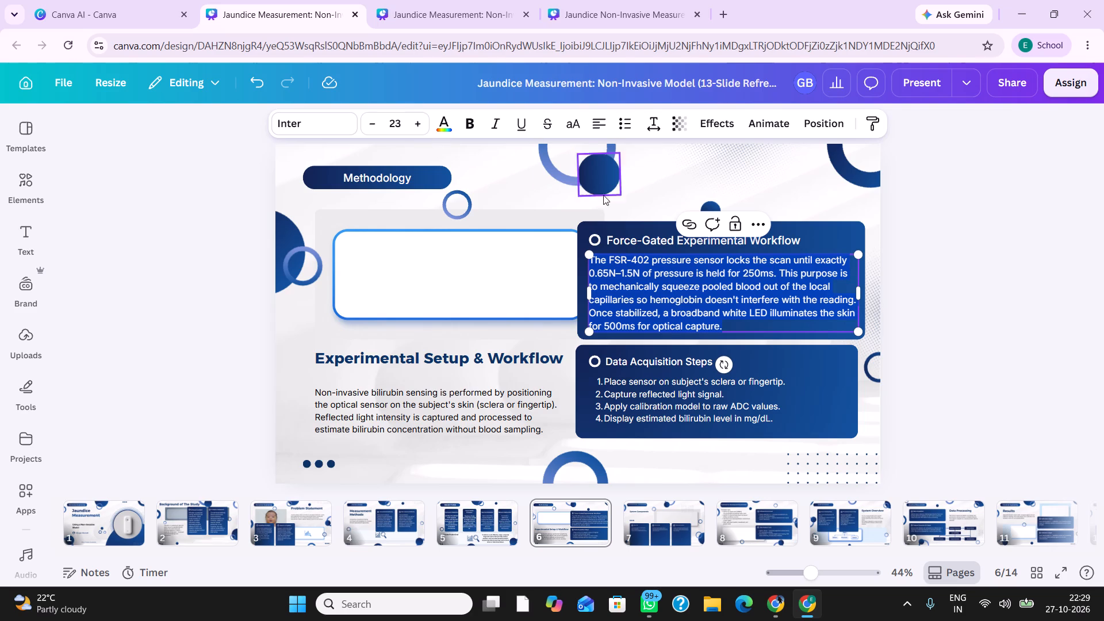
# Set the font size of the "Force-Gated Experimental Workflow" heading to 29.
pyautogui.doubleClick(623, 240)
pyautogui.doubleClick(623, 240)
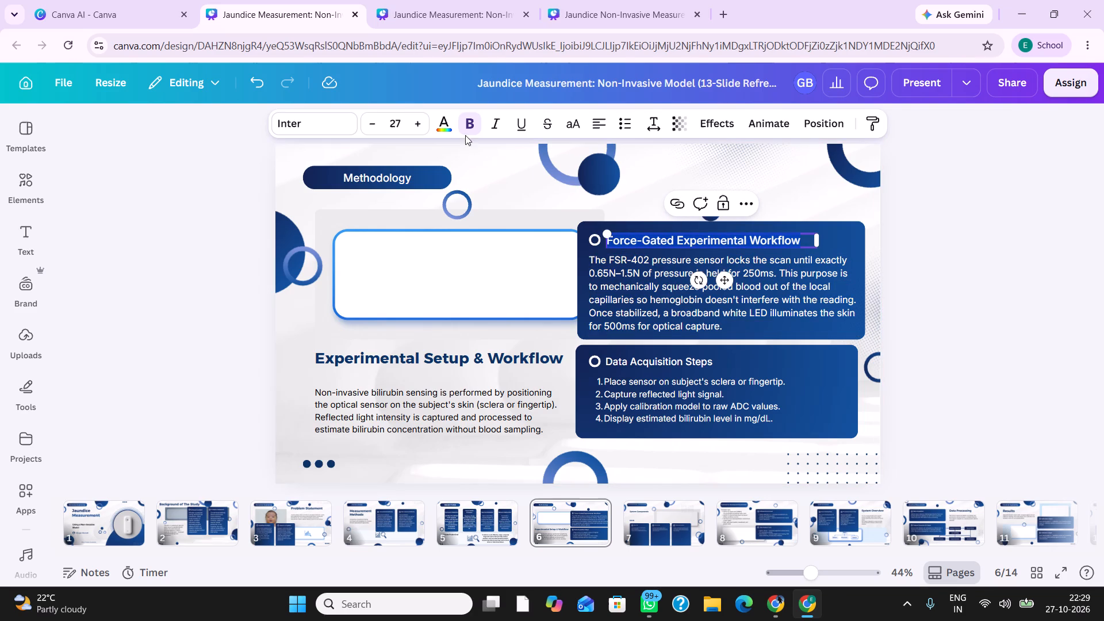
pyautogui.click(414, 120)
pyautogui.click(414, 120)
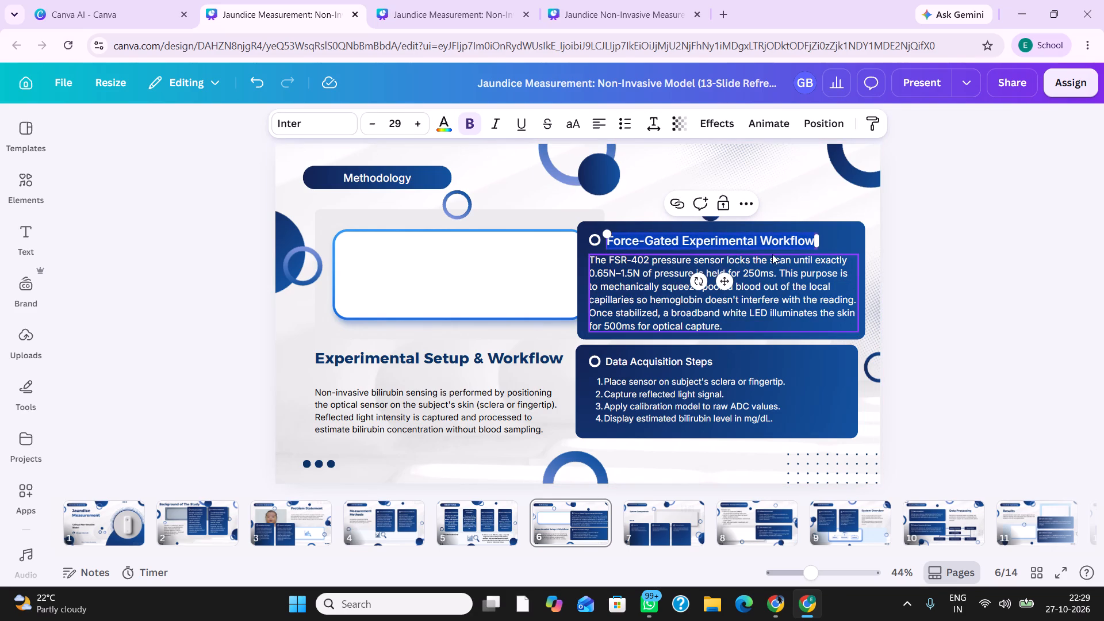
pyautogui.click(807, 296)
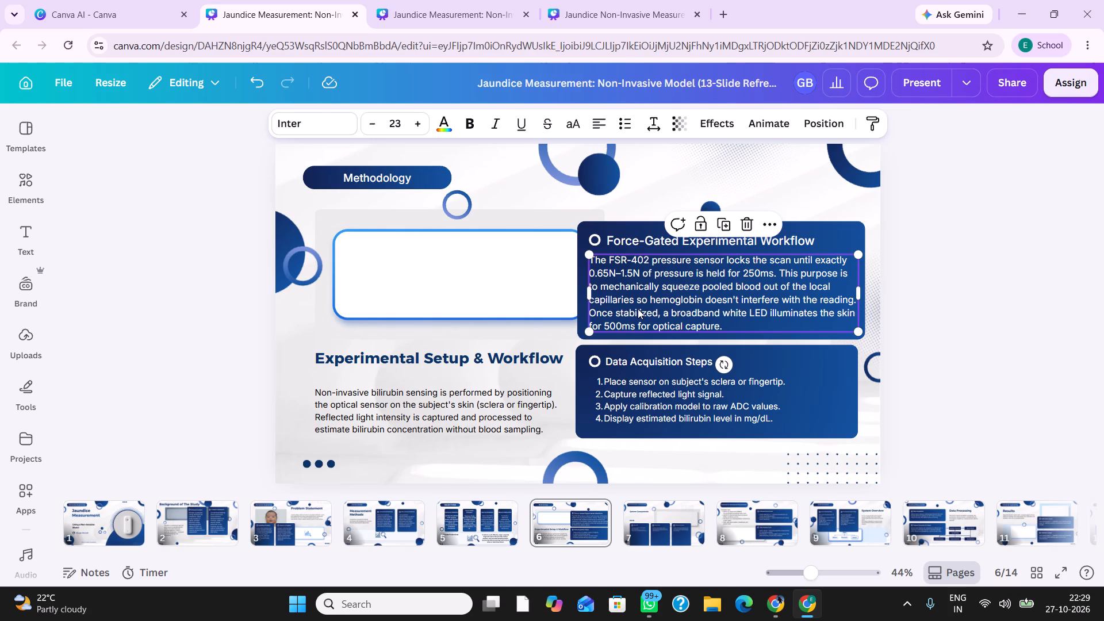
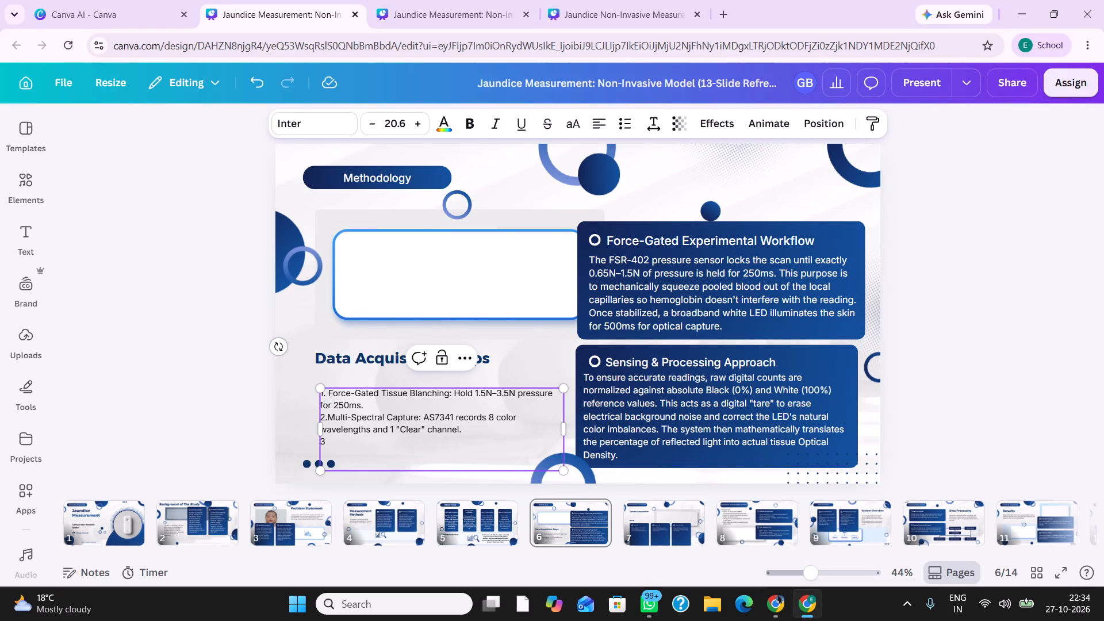
pyautogui.press('.')
pyautogui.press('space')
pyautogui.hotkey('ctrl', 'v')
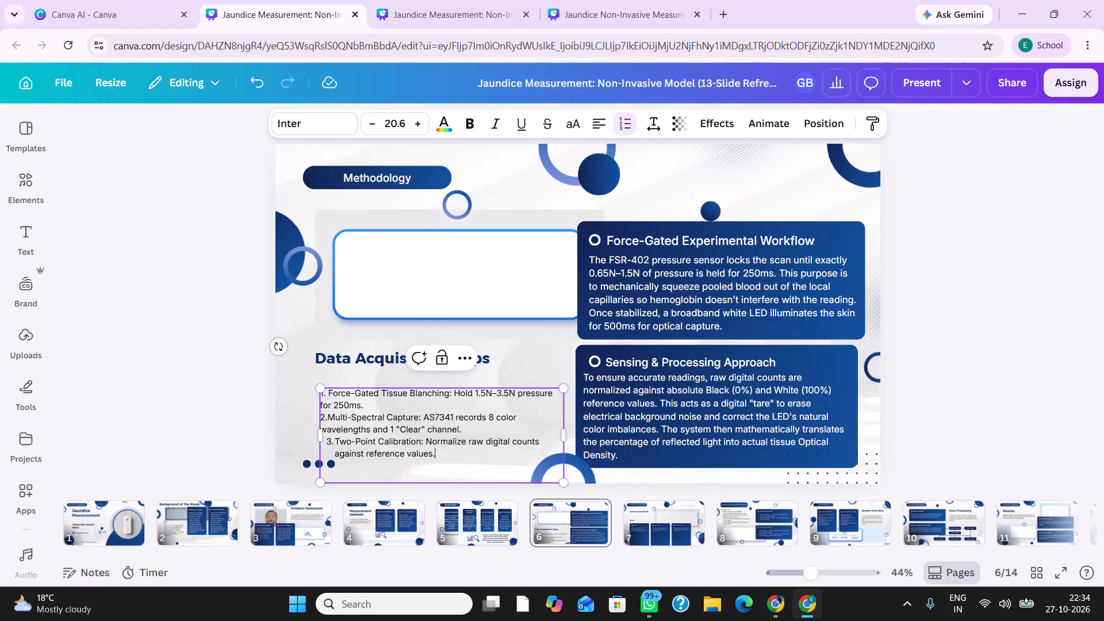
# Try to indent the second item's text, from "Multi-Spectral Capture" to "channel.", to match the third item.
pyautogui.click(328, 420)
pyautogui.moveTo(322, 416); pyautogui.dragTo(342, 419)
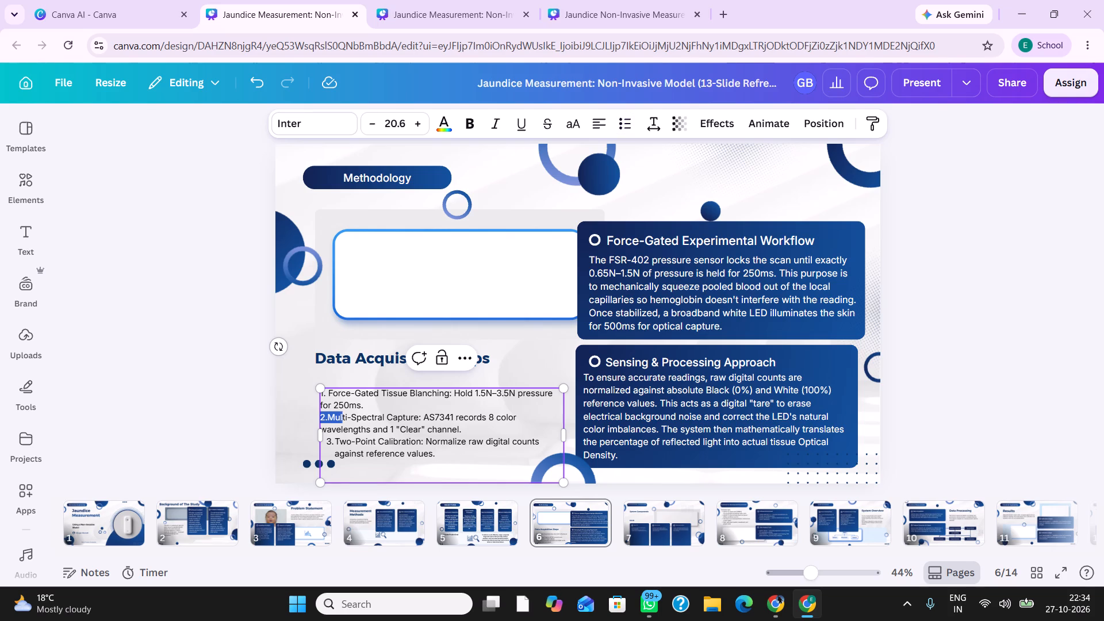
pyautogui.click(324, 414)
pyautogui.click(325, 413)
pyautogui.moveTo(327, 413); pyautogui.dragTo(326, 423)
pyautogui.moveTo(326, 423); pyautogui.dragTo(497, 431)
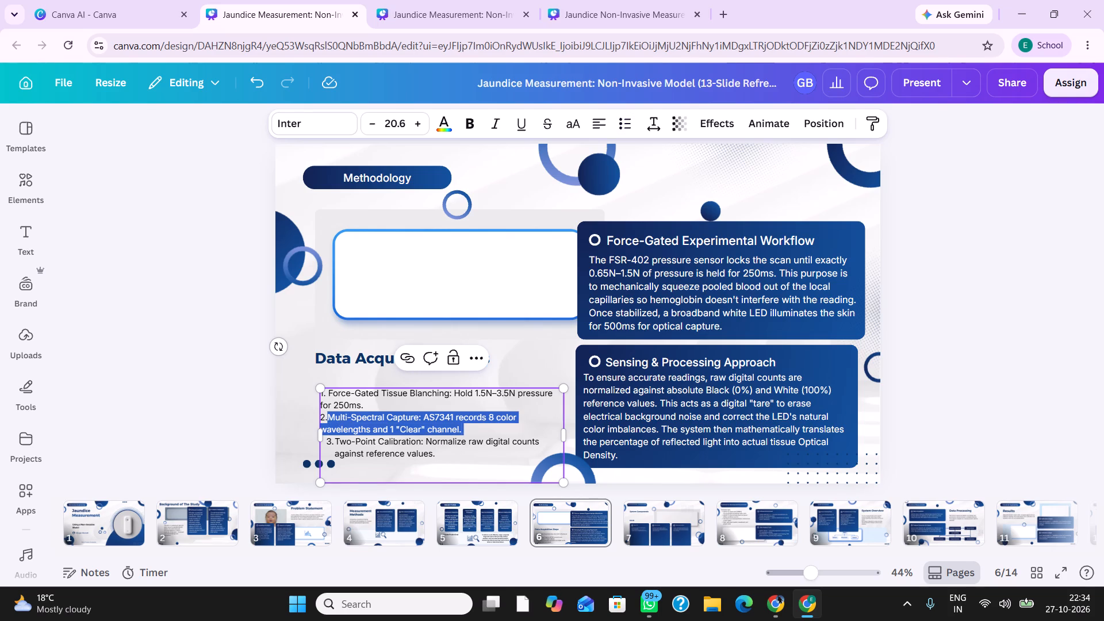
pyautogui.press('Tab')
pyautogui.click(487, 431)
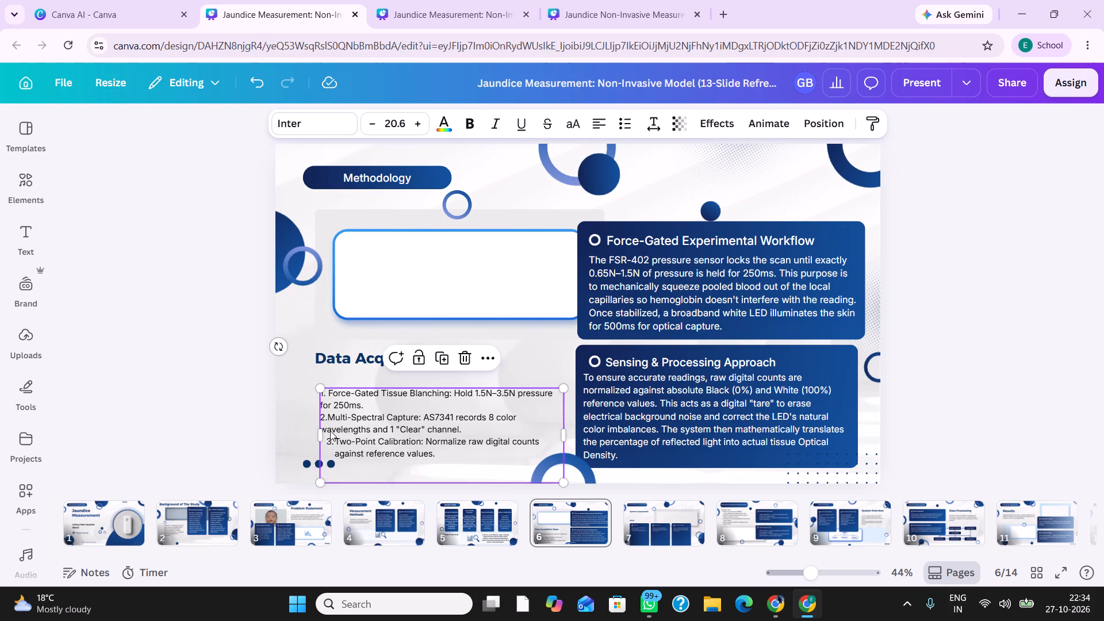
# Try pushing the second item's wrapped line inward by inserting extra spaces between "color" and "wavelengths".
pyautogui.click(527, 415)
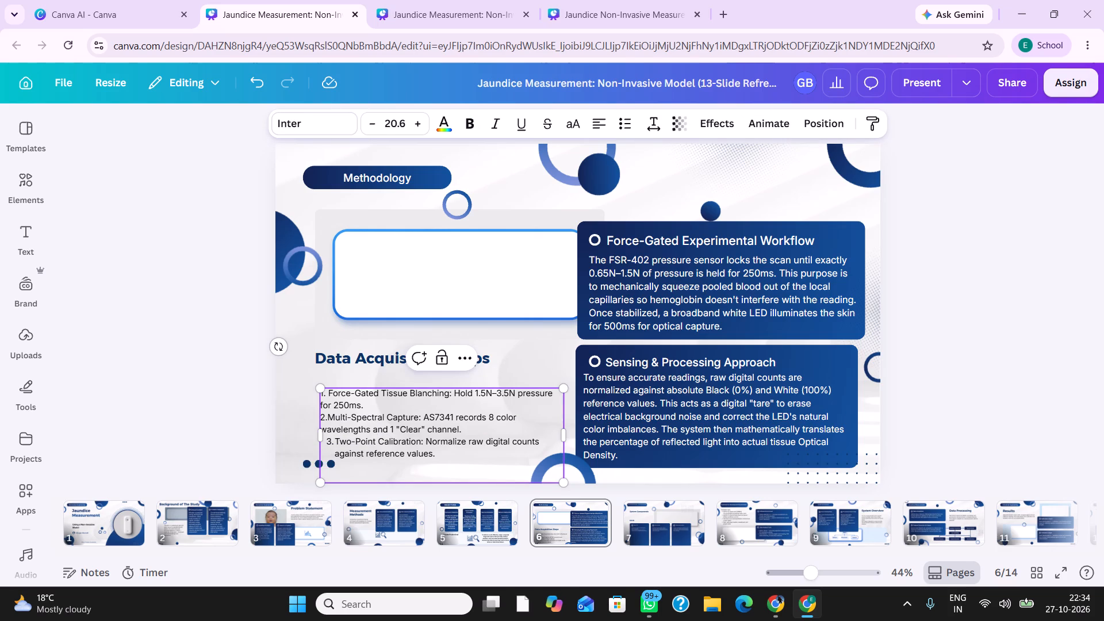
pyautogui.press('Right')
pyautogui.press('Right')
pyautogui.press('Right')
pyautogui.press('Left')
pyautogui.press('Left')
pyautogui.press('BackSpace')
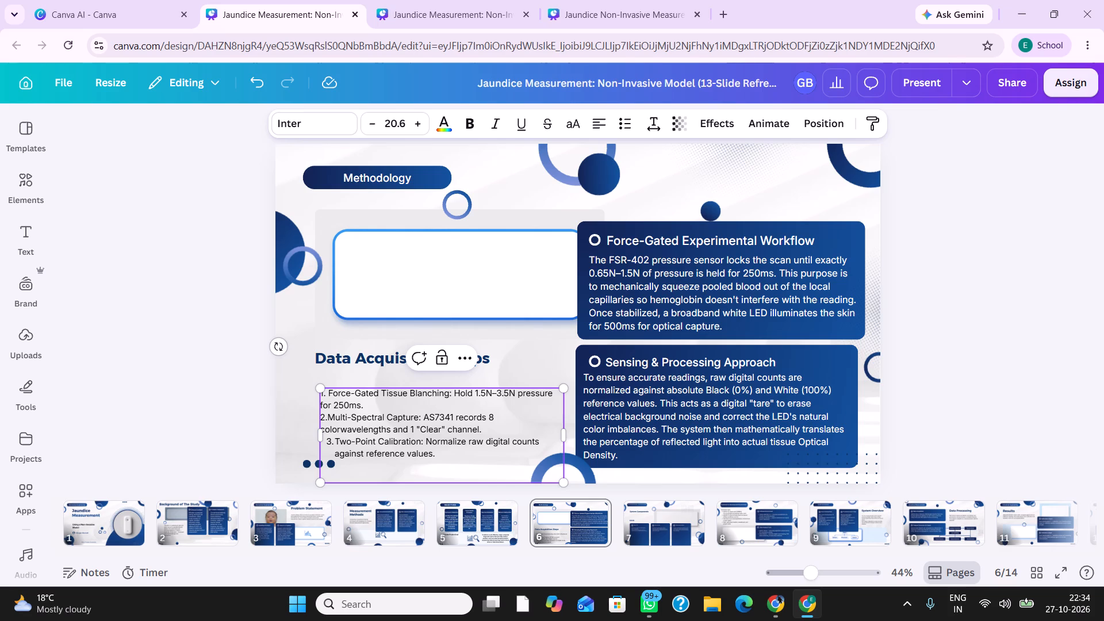
pyautogui.press('space')
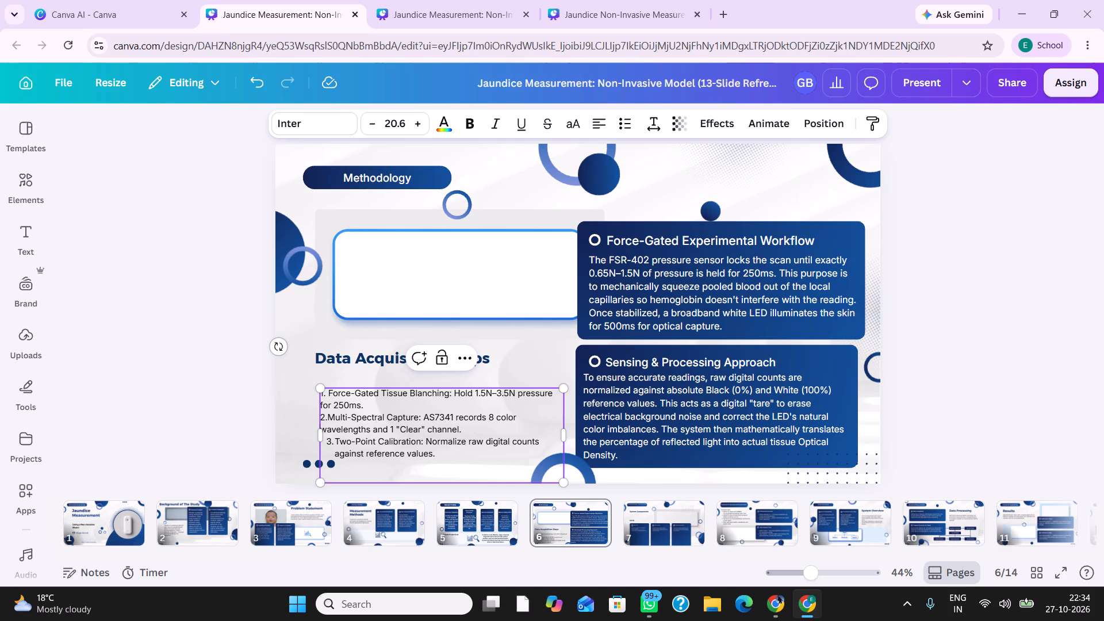
pyautogui.press('space')
pyautogui.press('space')
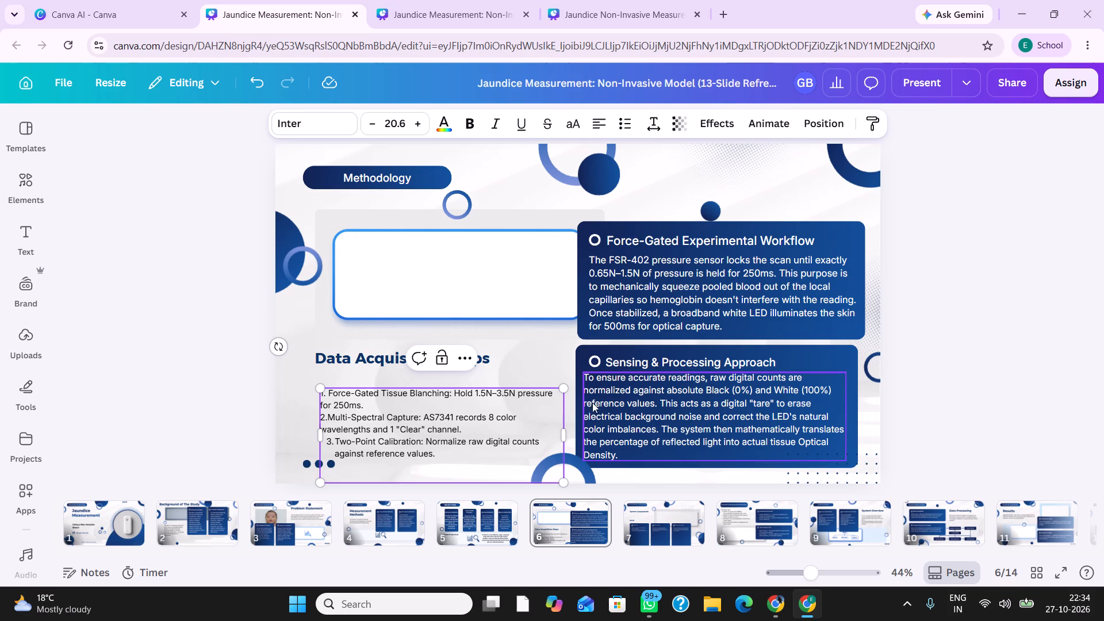
# Widen the Data Acquisition Steps text box leftward, and move it and its heading up and closer to the slide's left edge.
pyautogui.moveTo(319, 433); pyautogui.dragTo(298, 432)
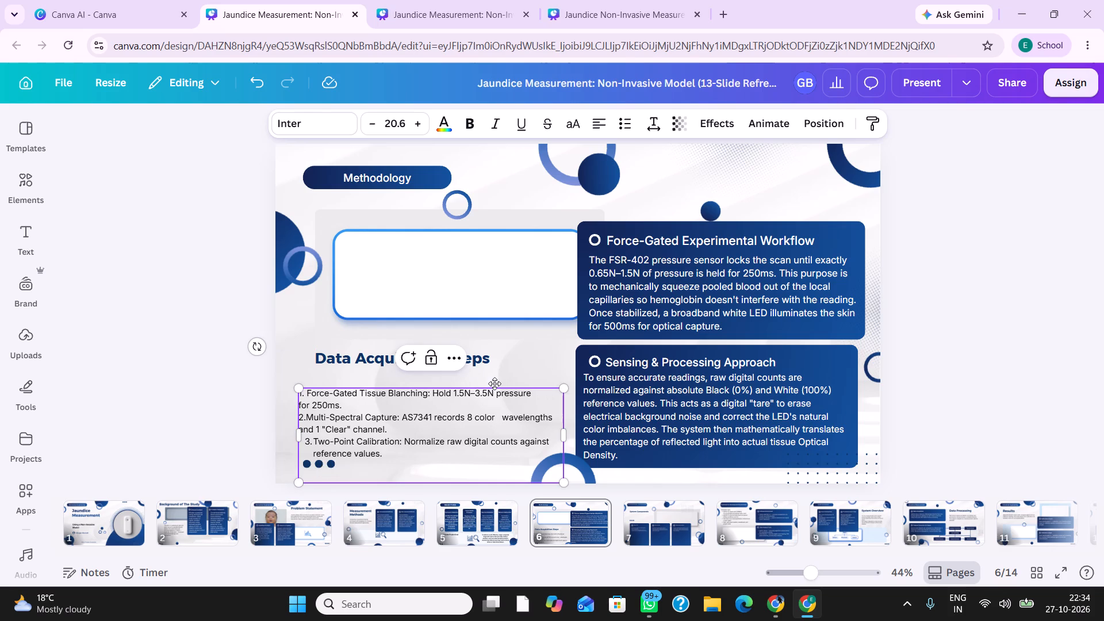
pyautogui.moveTo(503, 386); pyautogui.dragTo(497, 374)
pyautogui.moveTo(493, 352); pyautogui.dragTo(493, 344)
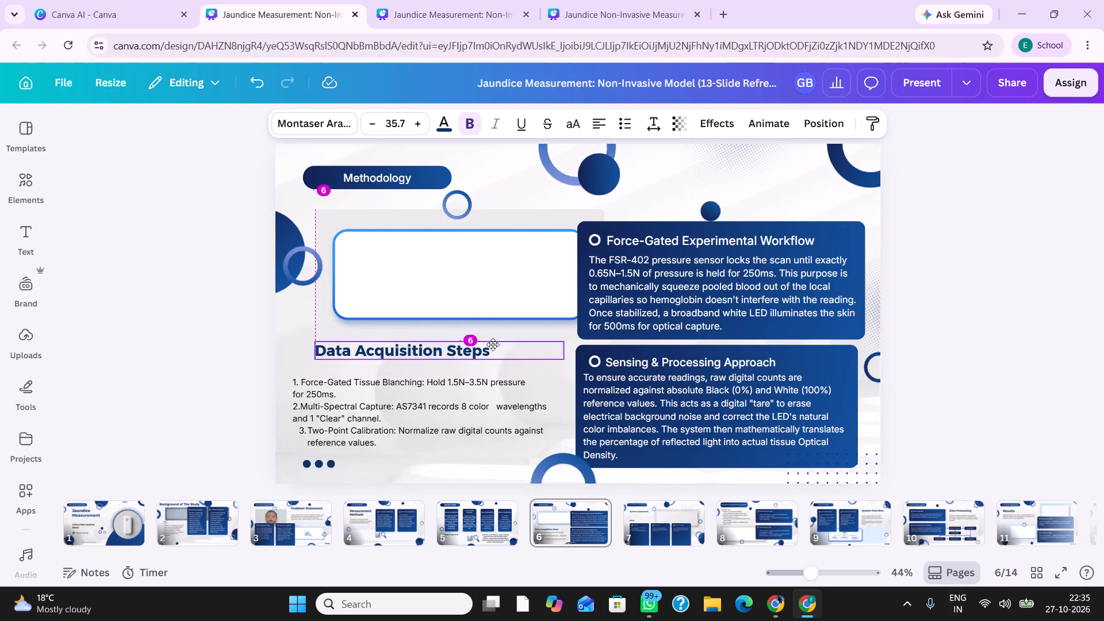
pyautogui.moveTo(493, 344); pyautogui.dragTo(466, 338)
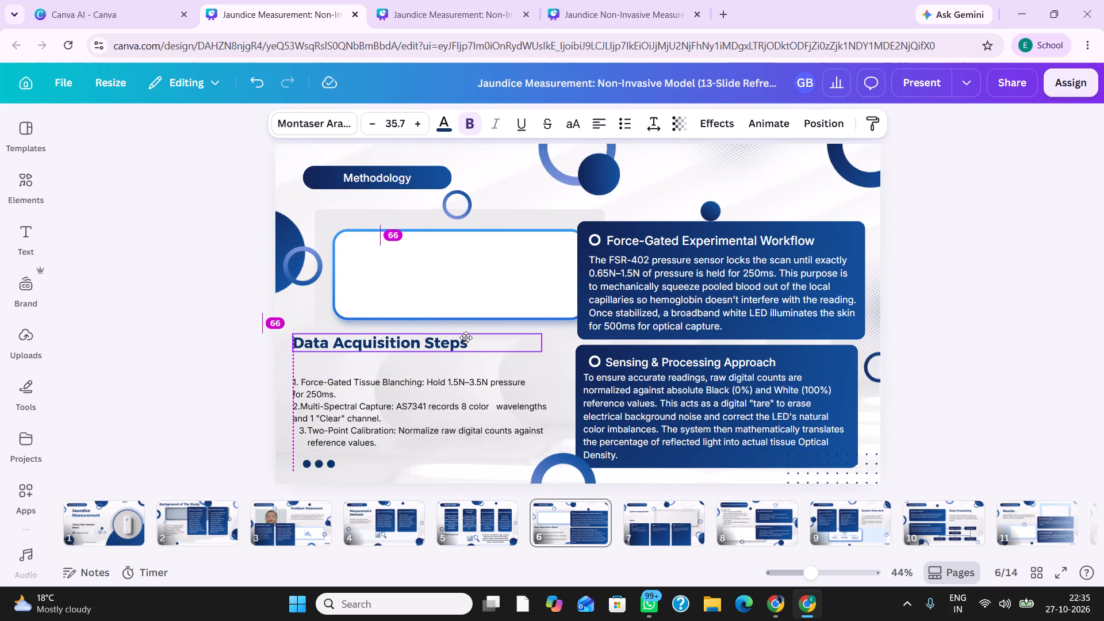
pyautogui.moveTo(466, 338); pyautogui.dragTo(465, 338)
pyautogui.moveTo(470, 379); pyautogui.dragTo(466, 362)
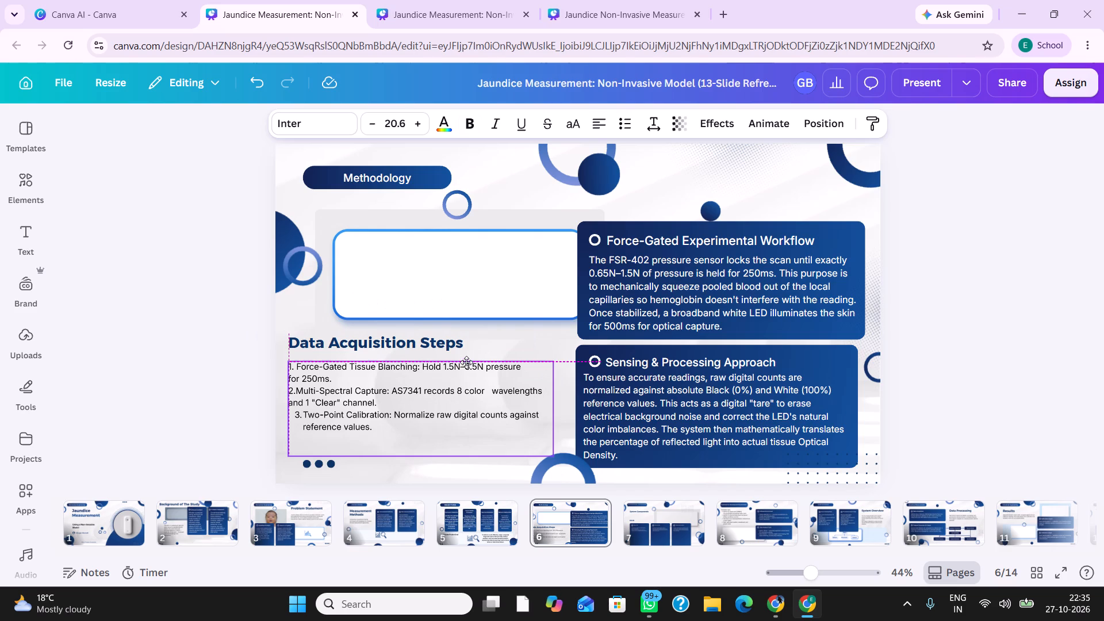
pyautogui.moveTo(466, 362); pyautogui.dragTo(466, 361)
# Turn the second item into an indented numbered item by adding a space after "2.".
pyautogui.click(296, 408)
pyautogui.click(296, 408)
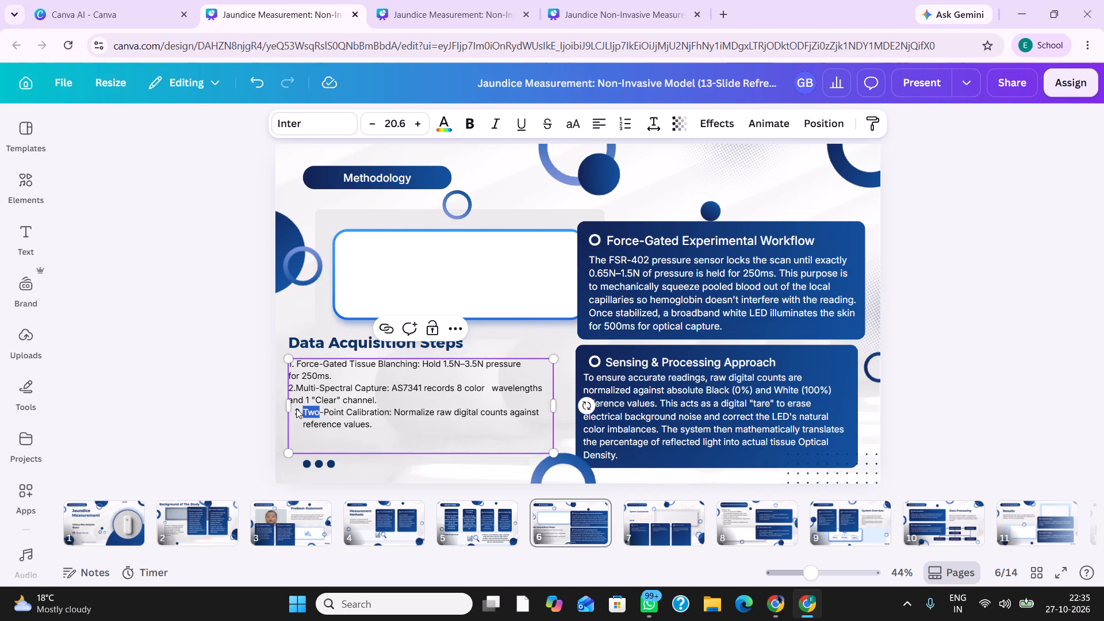
pyautogui.click(297, 389)
pyautogui.press('space')
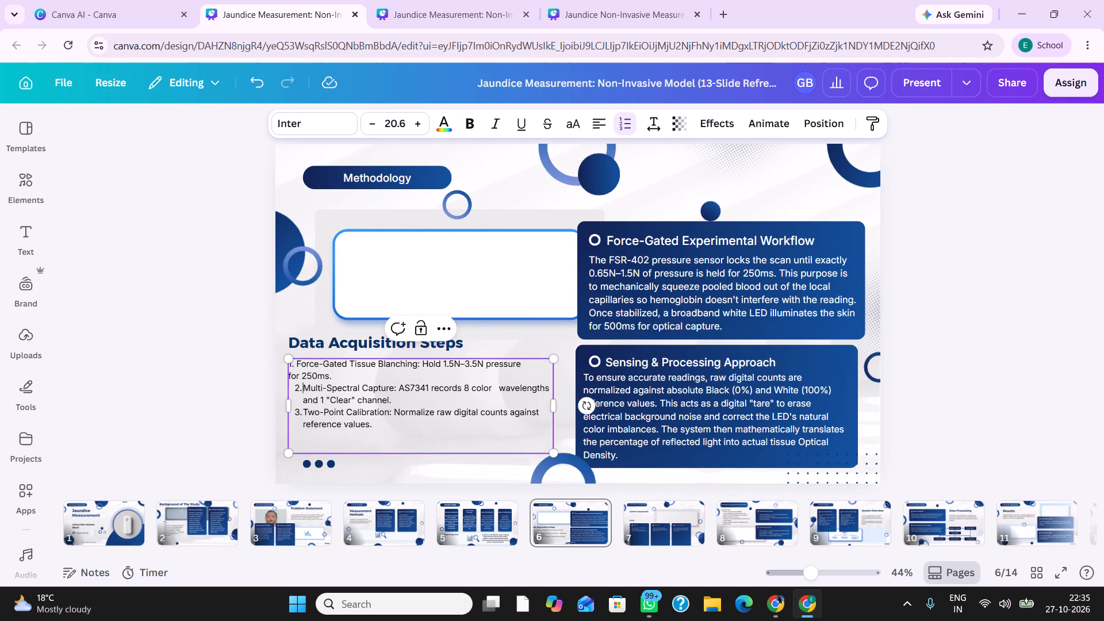
# Insert an extra space before "Multi-Spectral Capture" in the second numbered item.
pyautogui.press('Left')
pyautogui.press('Left')
pyautogui.press('Down')
pyautogui.press('Left')
pyautogui.press('Left')
pyautogui.press('Left')
pyautogui.press('Left')
pyautogui.press('Left')
pyautogui.press('Left')
pyautogui.press('Left')
pyautogui.press('Left')
pyautogui.press('Down')
pyautogui.press('Left')
pyautogui.press('Left')
pyautogui.press('Left')
pyautogui.press('Left')
pyautogui.press('Left')
pyautogui.press('Left')
pyautogui.press('Left')
pyautogui.press('Left')
pyautogui.press('Down')
pyautogui.press('Left')
pyautogui.press('Left')
pyautogui.press('Left')
pyautogui.press('Left')
pyautogui.press('Left')
pyautogui.press('Left')
pyautogui.press('Left')
pyautogui.press('space')
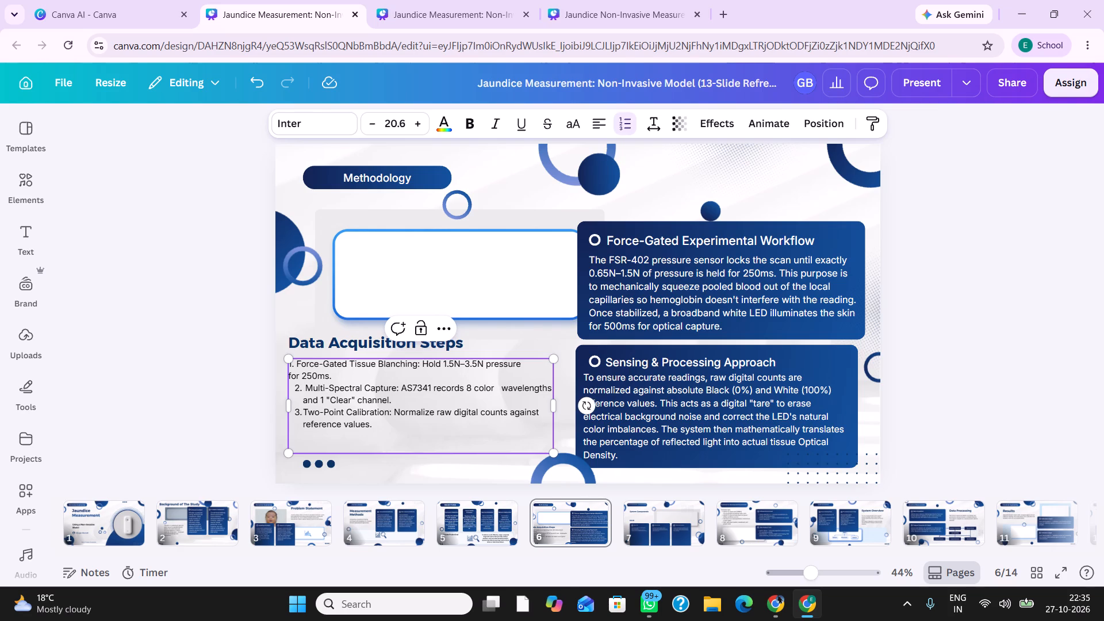
pyautogui.press('Left')
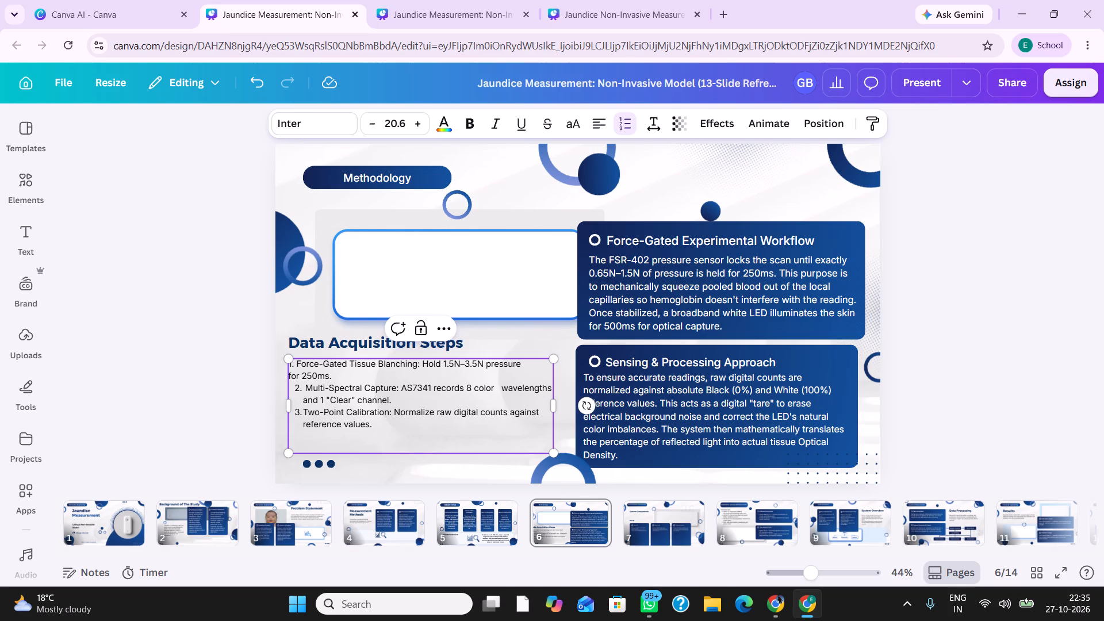
# Try pushing the first item's wrapped line "for 250ms." inward with a space before "for".
pyautogui.click(292, 377)
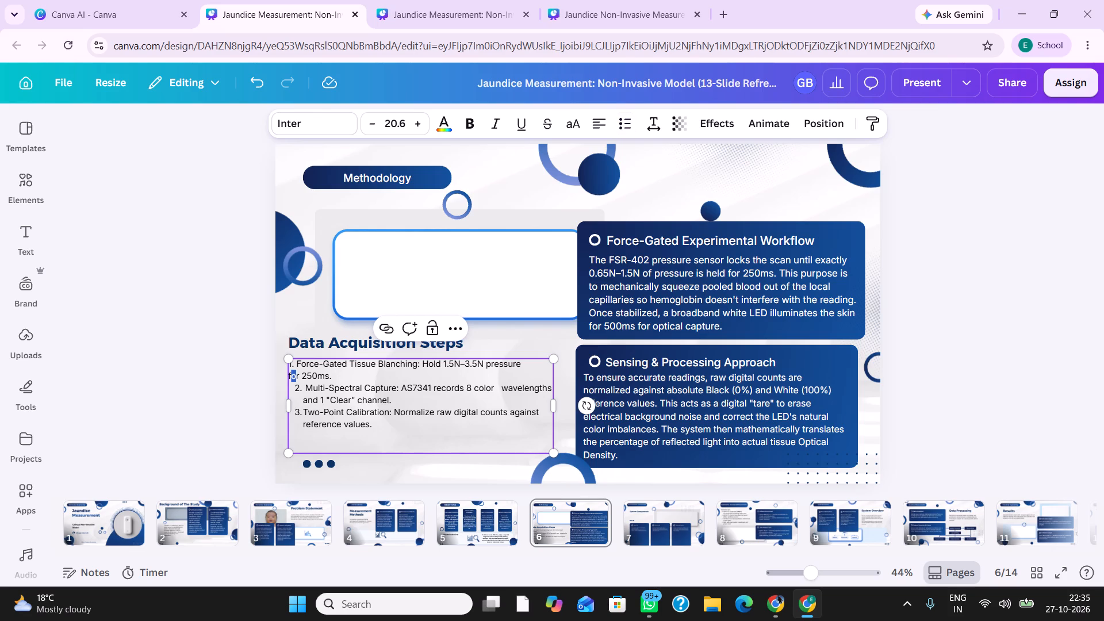
pyautogui.press('Left')
pyautogui.press('Left')
pyautogui.press('space')
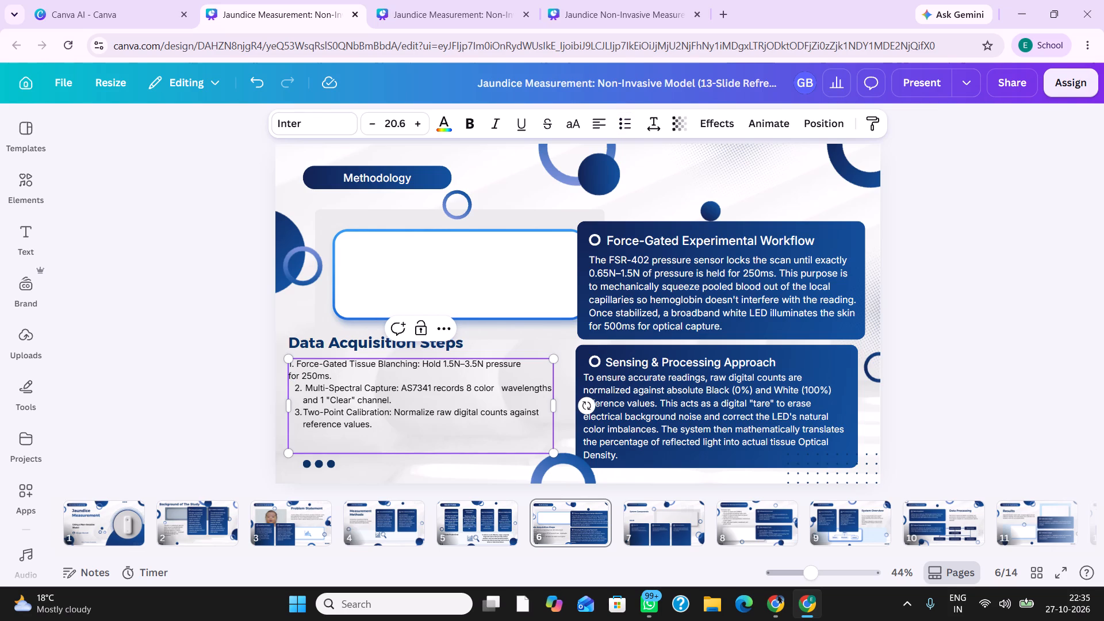
# Indent the first item's number with two leading spaces to bring it in line with the numbers below.
pyautogui.click(293, 369)
pyautogui.press('Left')
pyautogui.press('space')
pyautogui.press('Left')
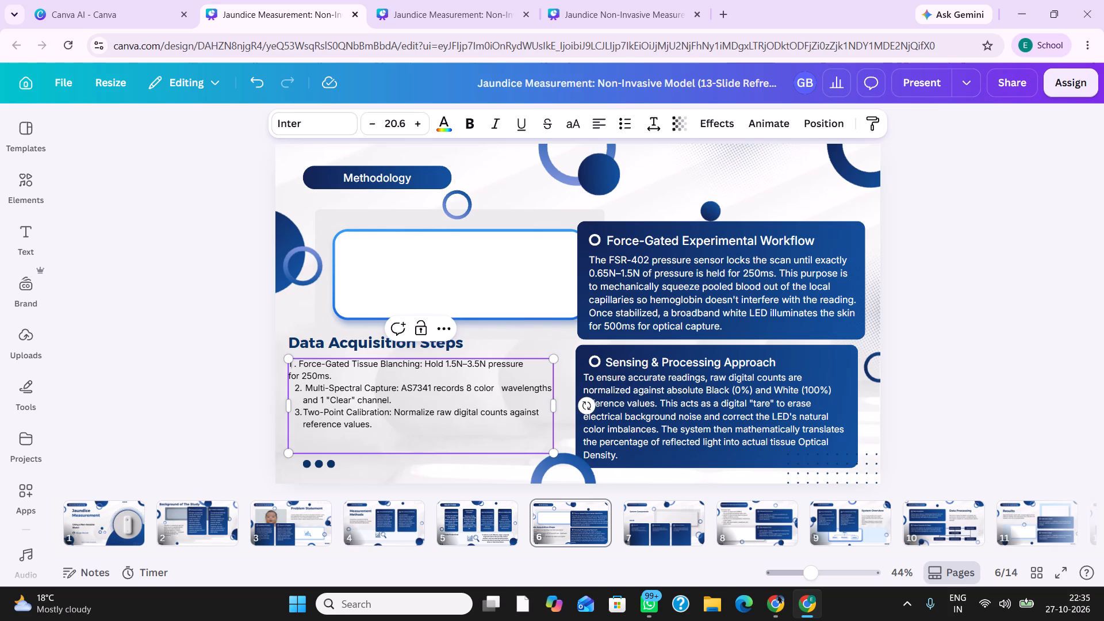
pyautogui.press('Right')
pyautogui.press('BackSpace')
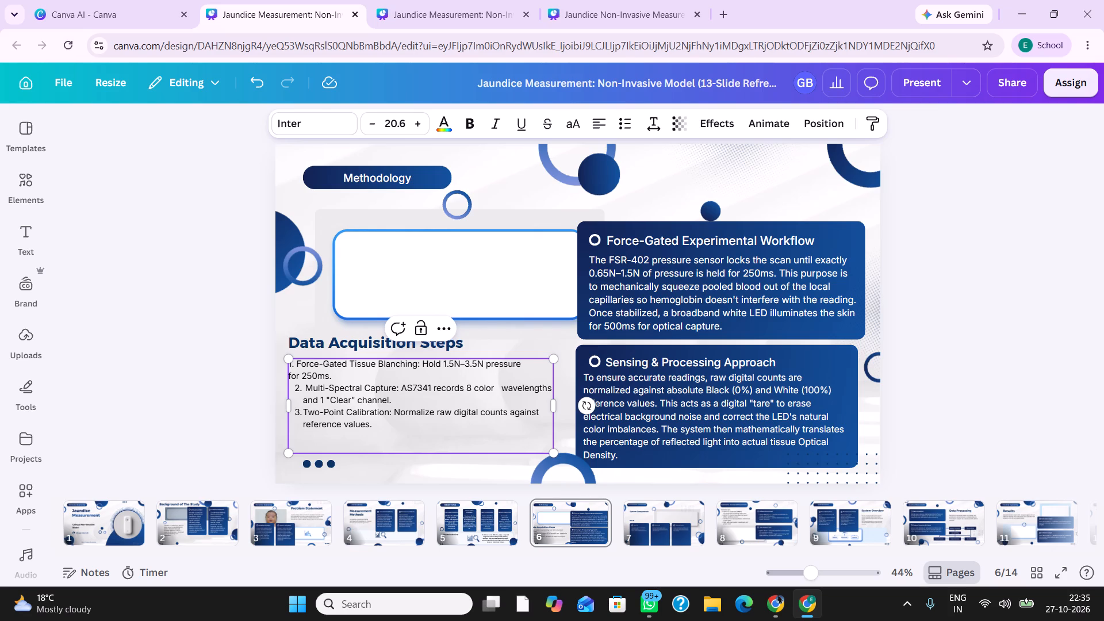
pyautogui.press('Left')
pyautogui.press('space')
pyautogui.press('space')
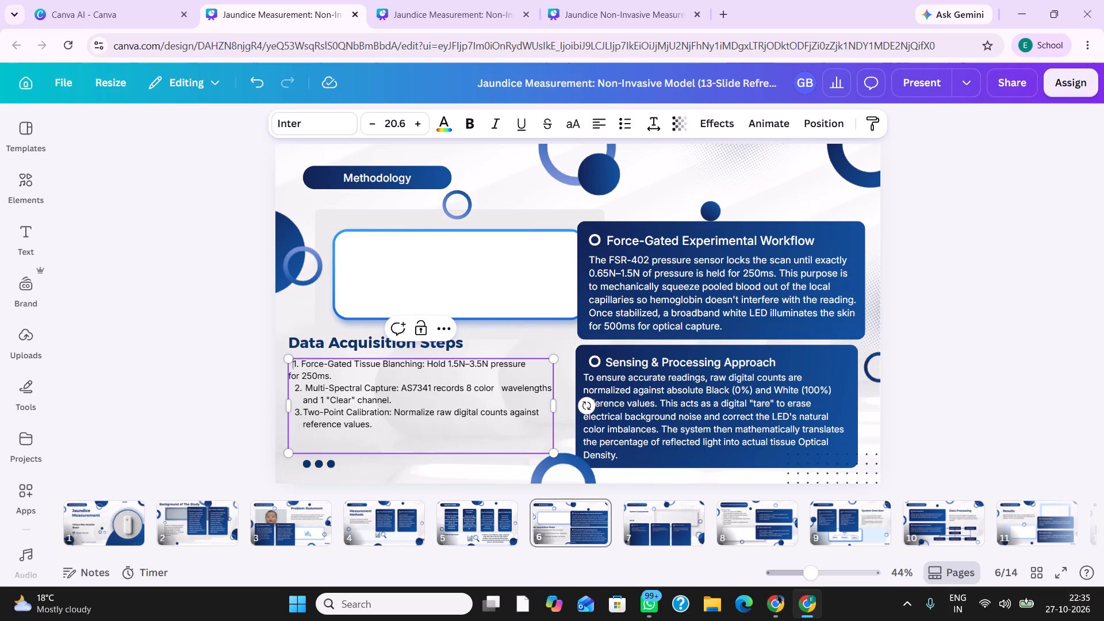
# Try to indent the first item's wrapped line "for 250ms." by adding two spaces before it.
pyautogui.press('Down')
pyautogui.press('Left')
pyautogui.press('space')
pyautogui.press('space')
pyautogui.click(292, 374)
pyautogui.press('Up')
pyautogui.press('Down')
pyautogui.press('Left')
pyautogui.press('space')
pyautogui.press('space')
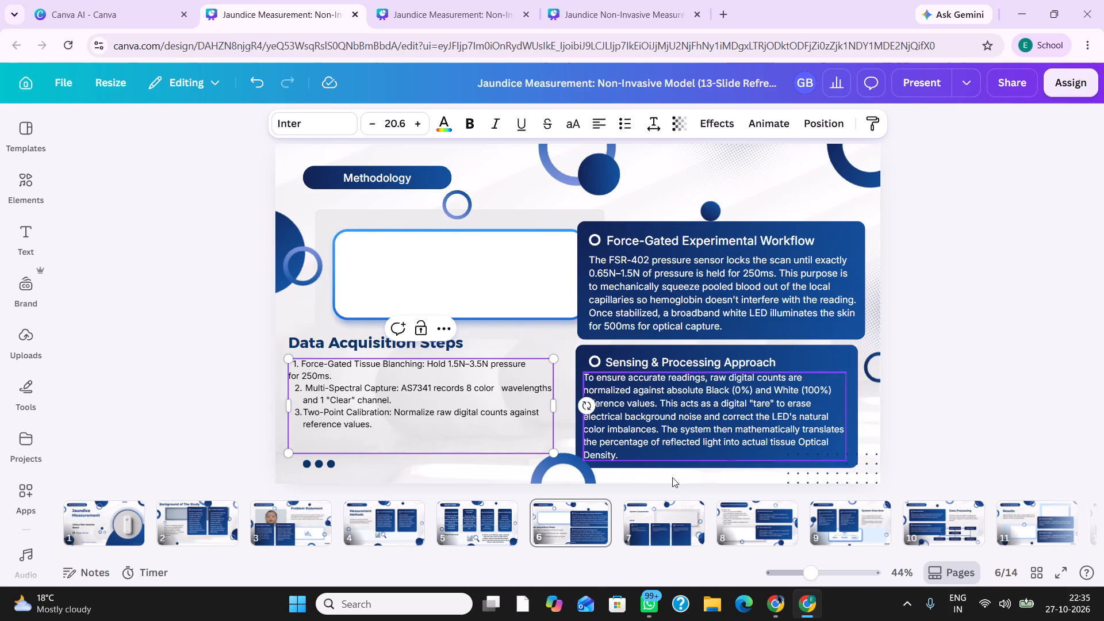
# Change the pressure range in the first Data Acquisition Steps item to 0.65N–1.5N.
pyautogui.click(461, 363)
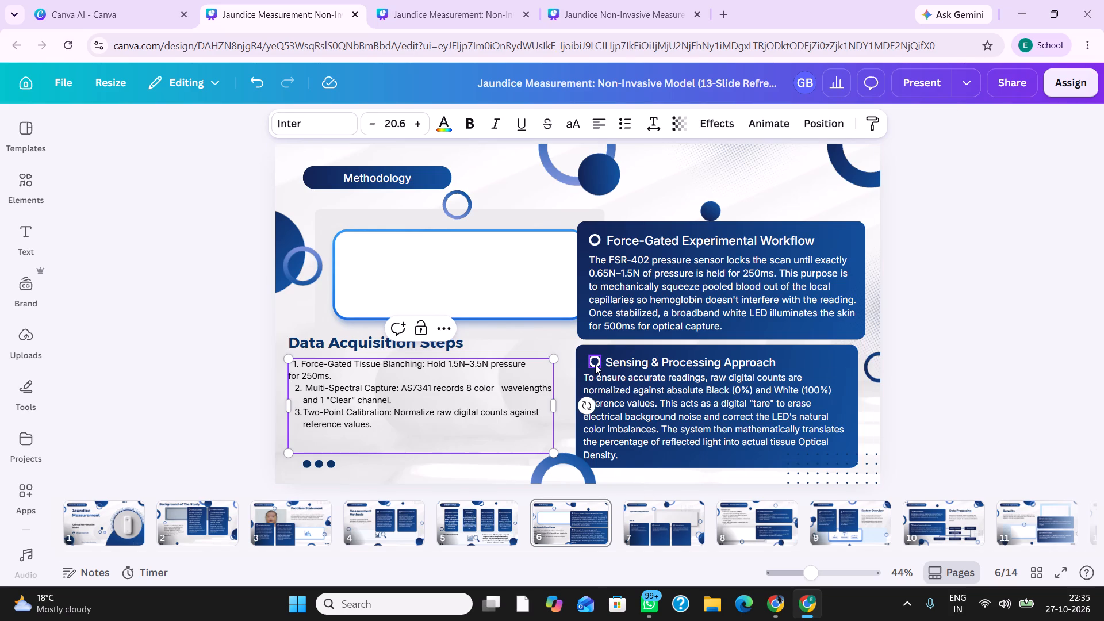
pyautogui.press('BackSpace')
pyautogui.press('BackSpace')
pyautogui.write('0.65')
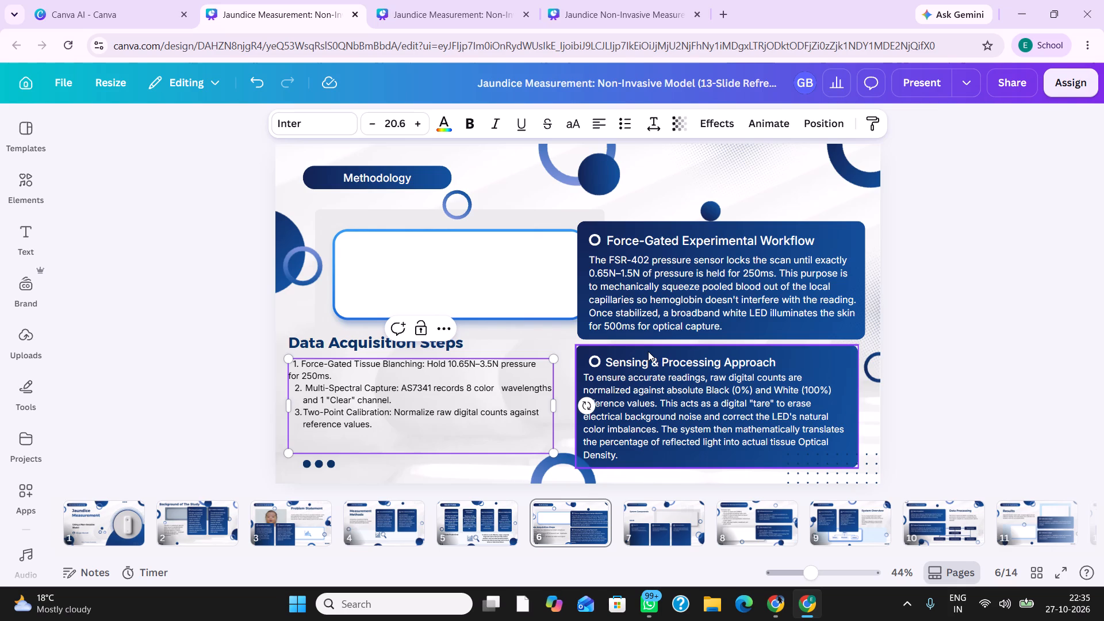
pyautogui.press('Up')
pyautogui.press('Left')
pyautogui.press('Down')
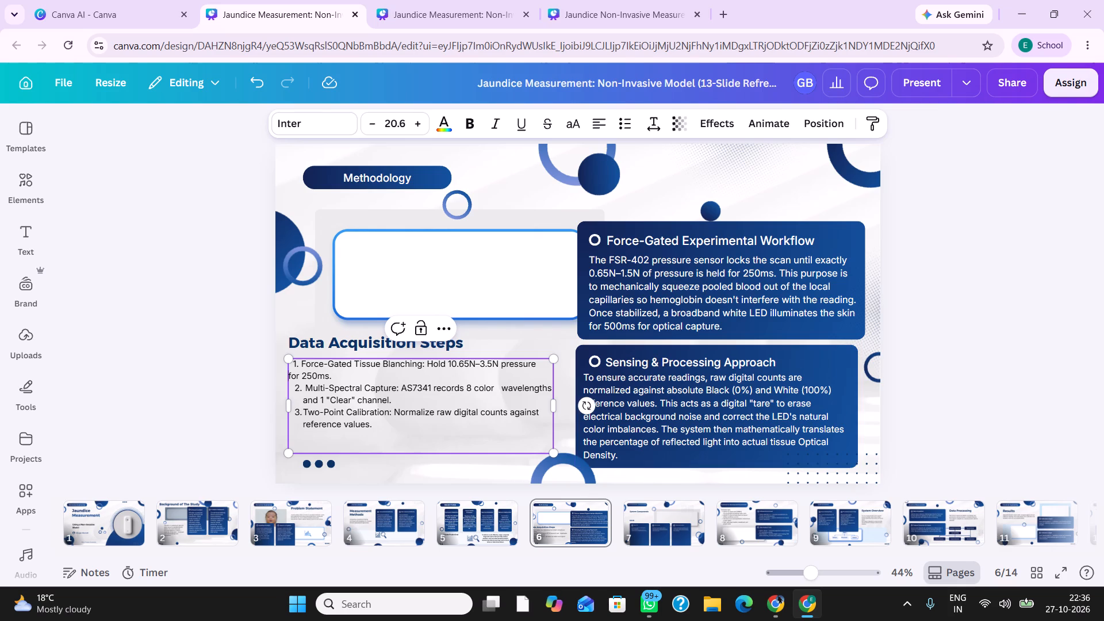
pyautogui.click(452, 366)
pyautogui.press('BackSpace')
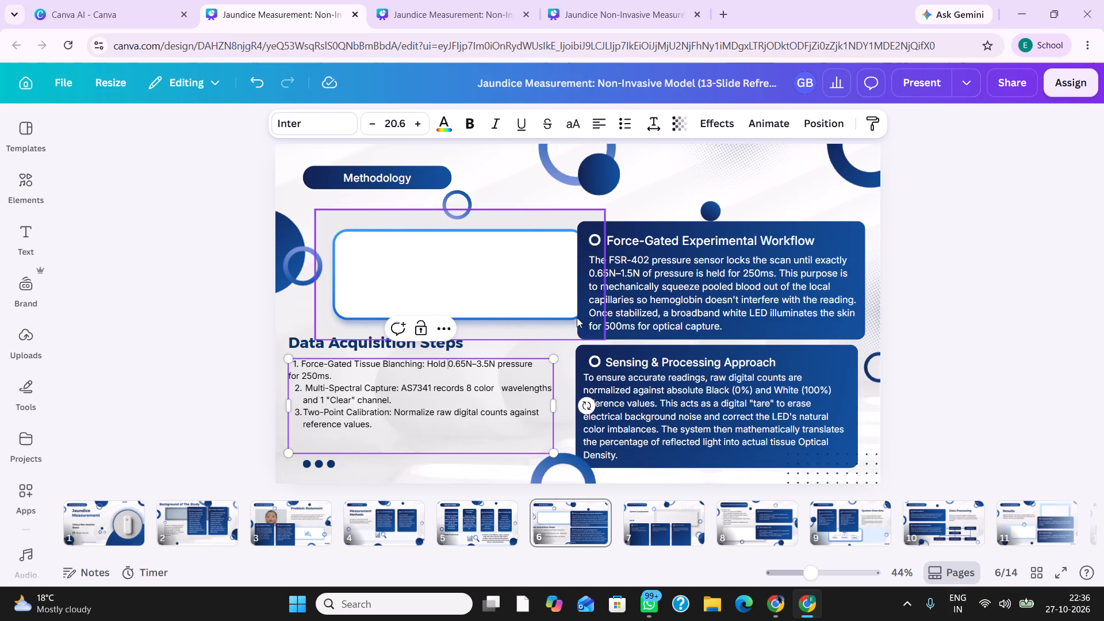
pyautogui.click(481, 366)
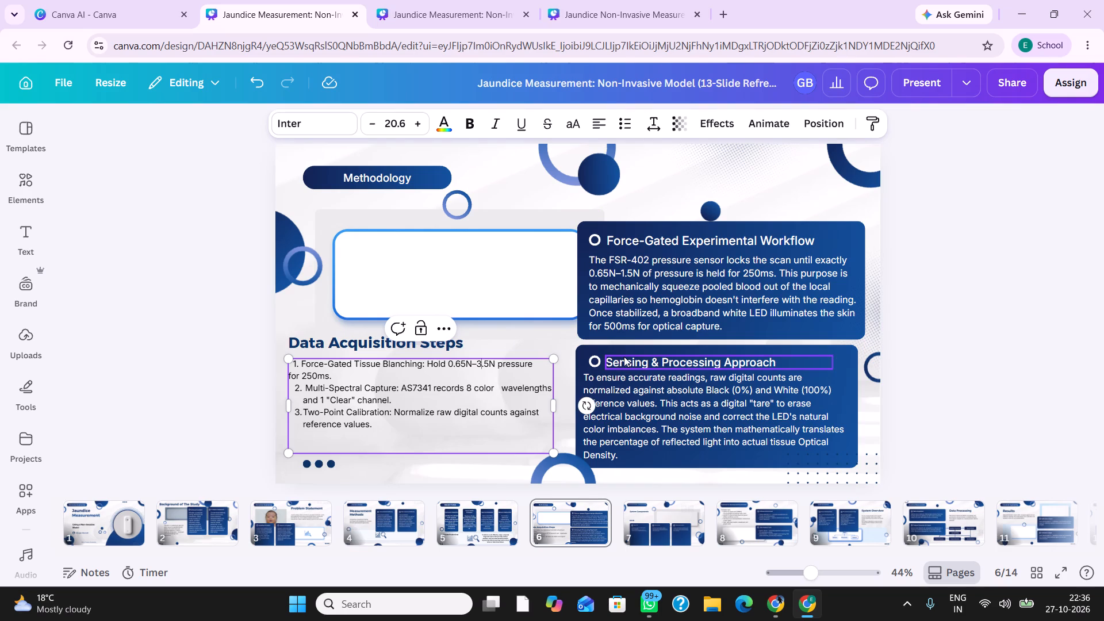
pyautogui.press('BackSpace')
pyautogui.press('1')
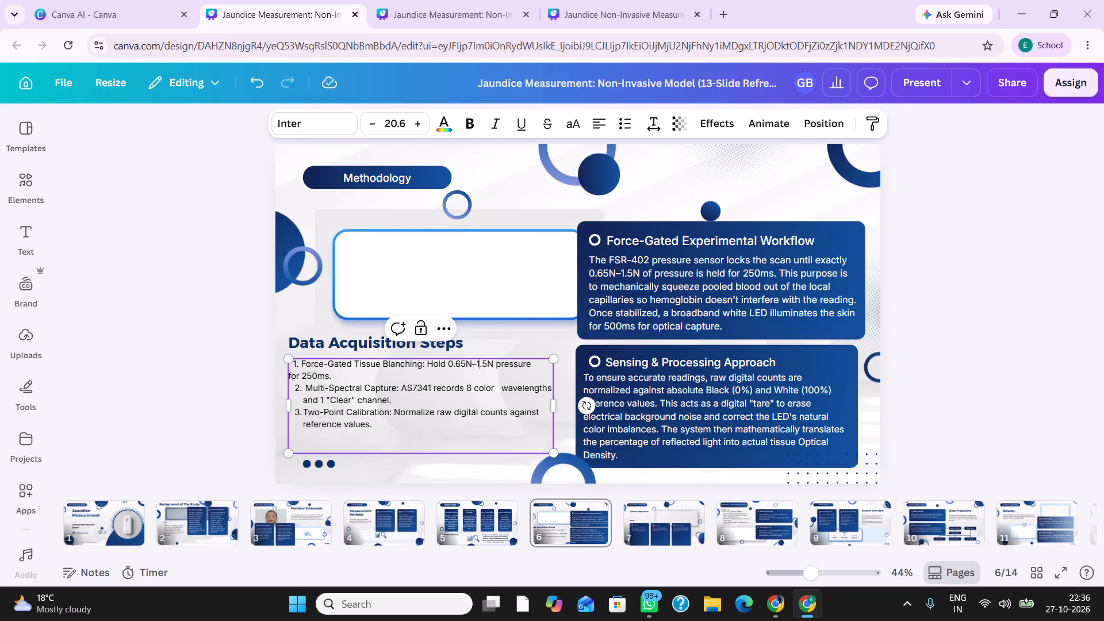
pyautogui.click(409, 429)
pyautogui.press('Return')
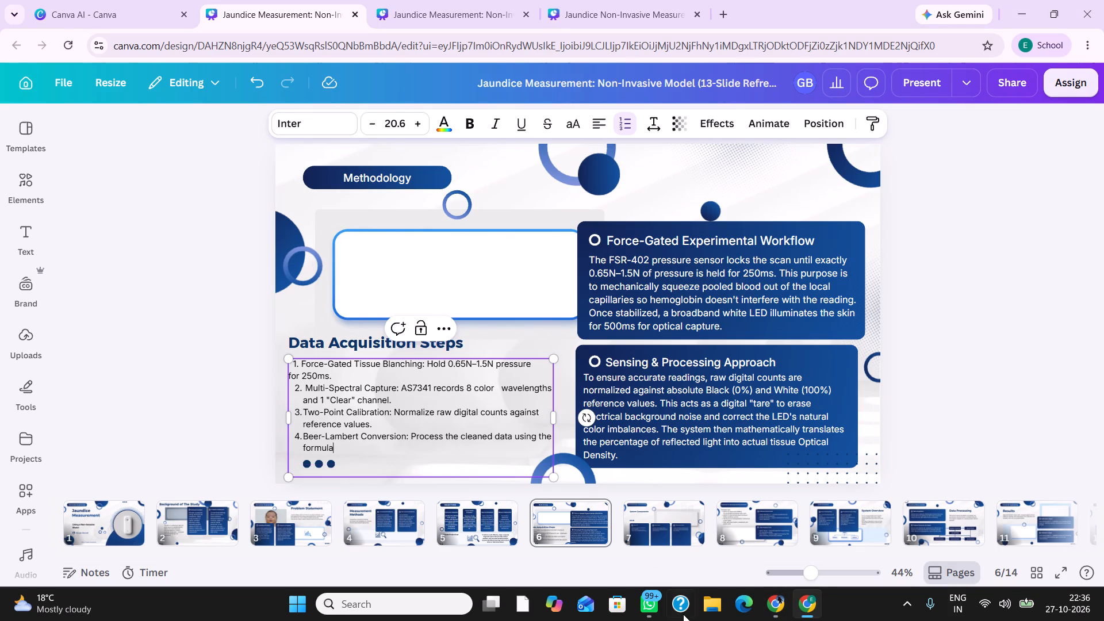
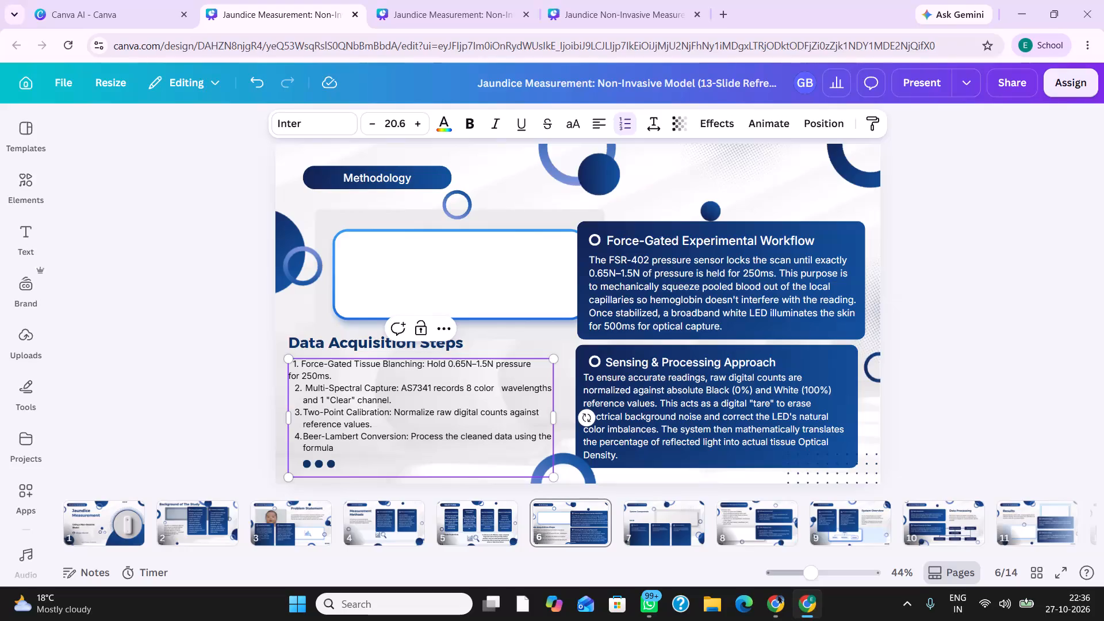
# Complete the fourth Data Acquisition Steps item by adding the formula "log10(Color / Clear)." after the word "formula".
pyautogui.press('space')
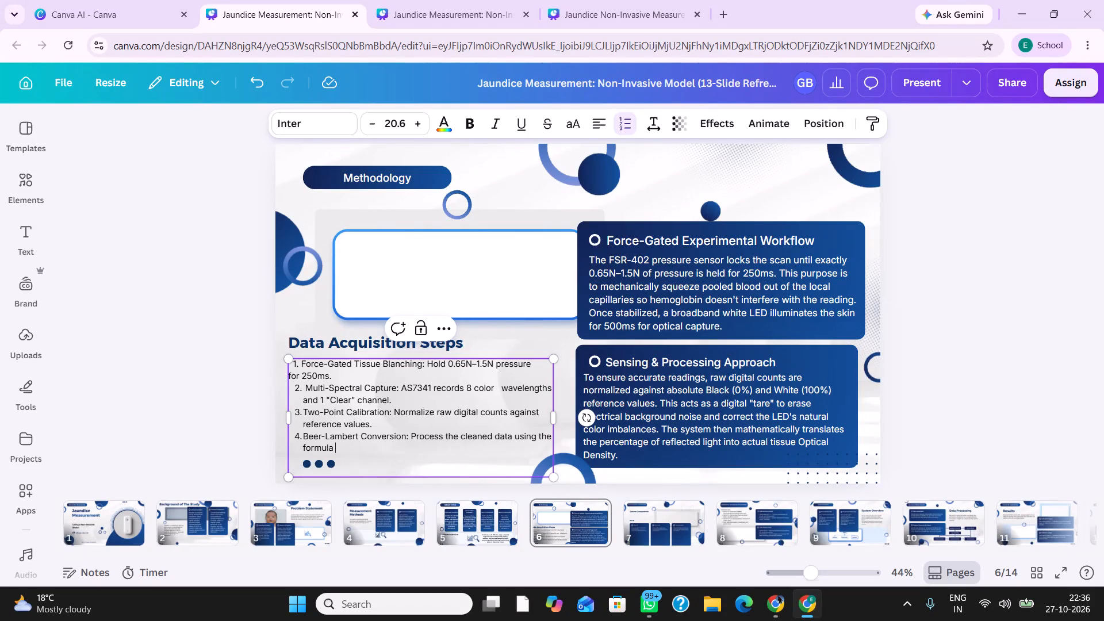
pyautogui.hotkey('ctrl', 'v')
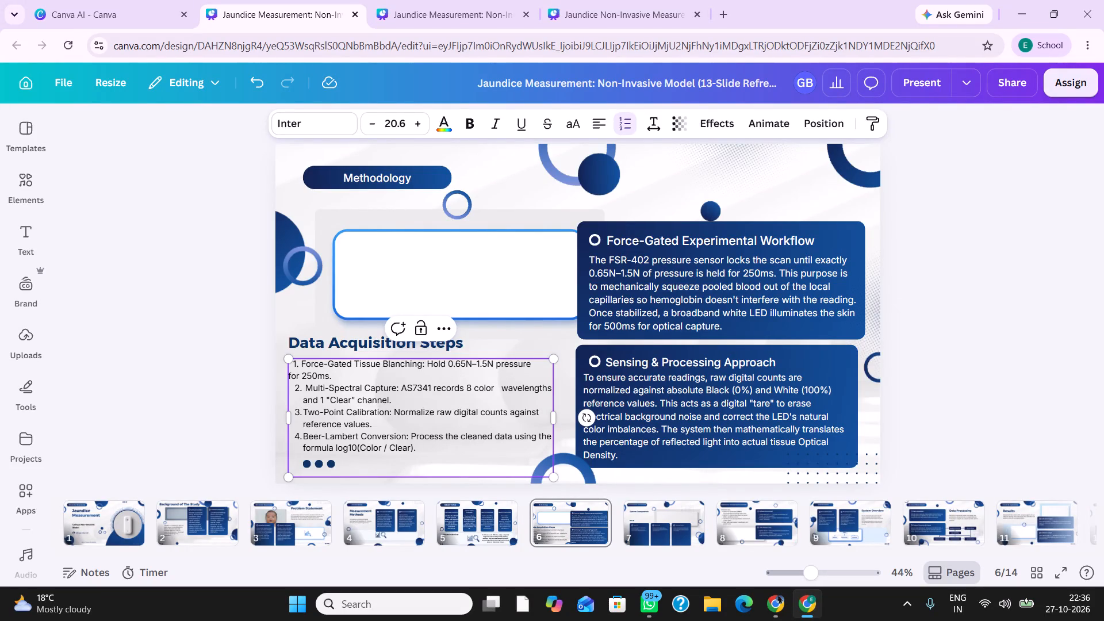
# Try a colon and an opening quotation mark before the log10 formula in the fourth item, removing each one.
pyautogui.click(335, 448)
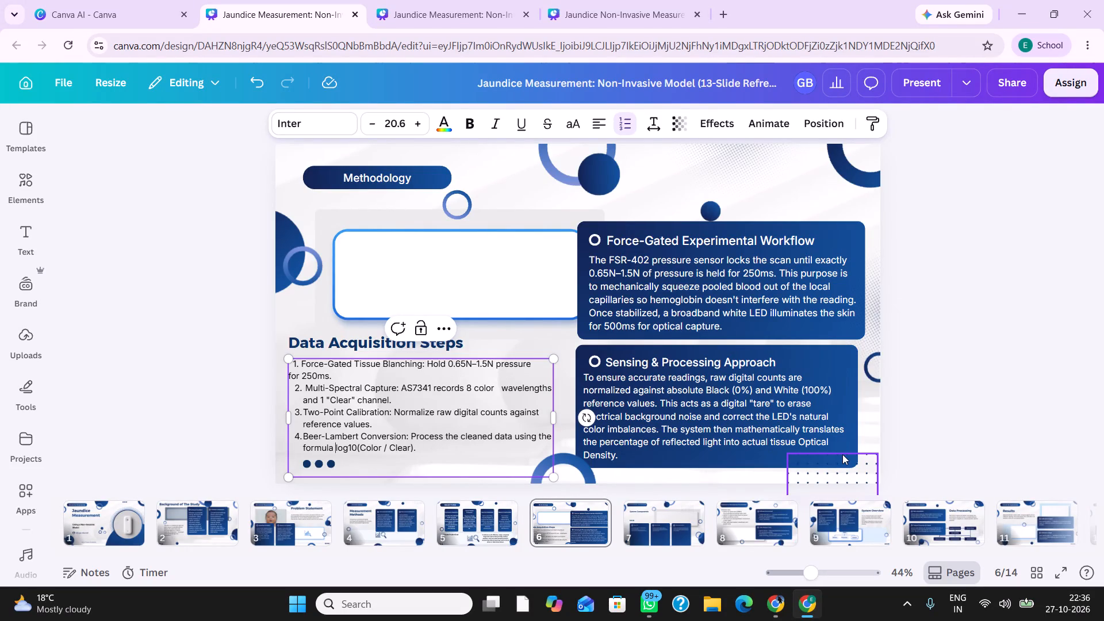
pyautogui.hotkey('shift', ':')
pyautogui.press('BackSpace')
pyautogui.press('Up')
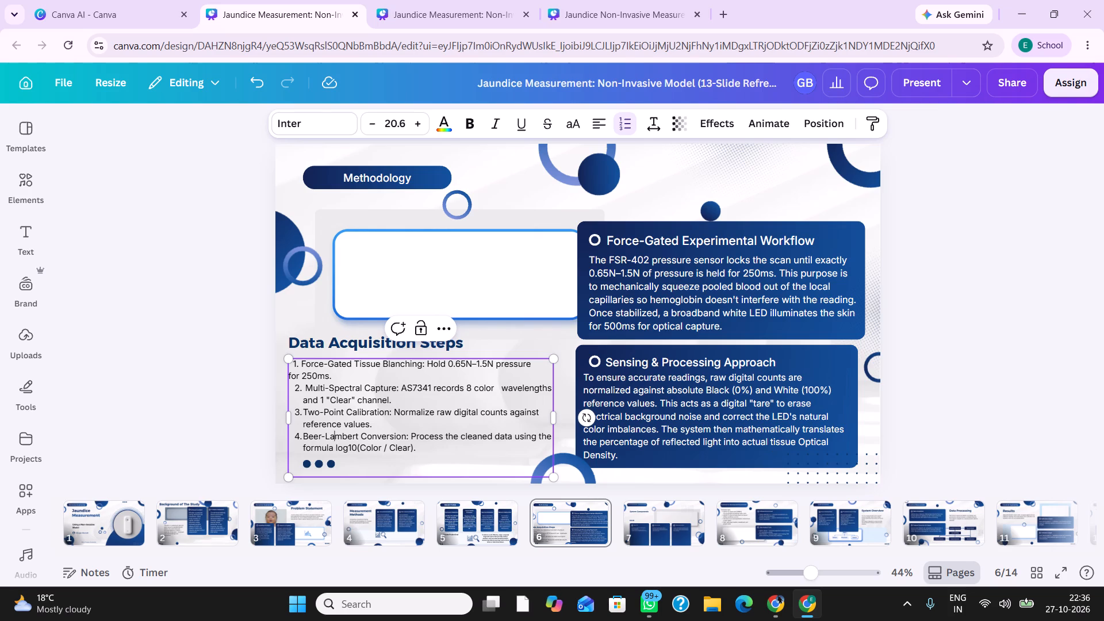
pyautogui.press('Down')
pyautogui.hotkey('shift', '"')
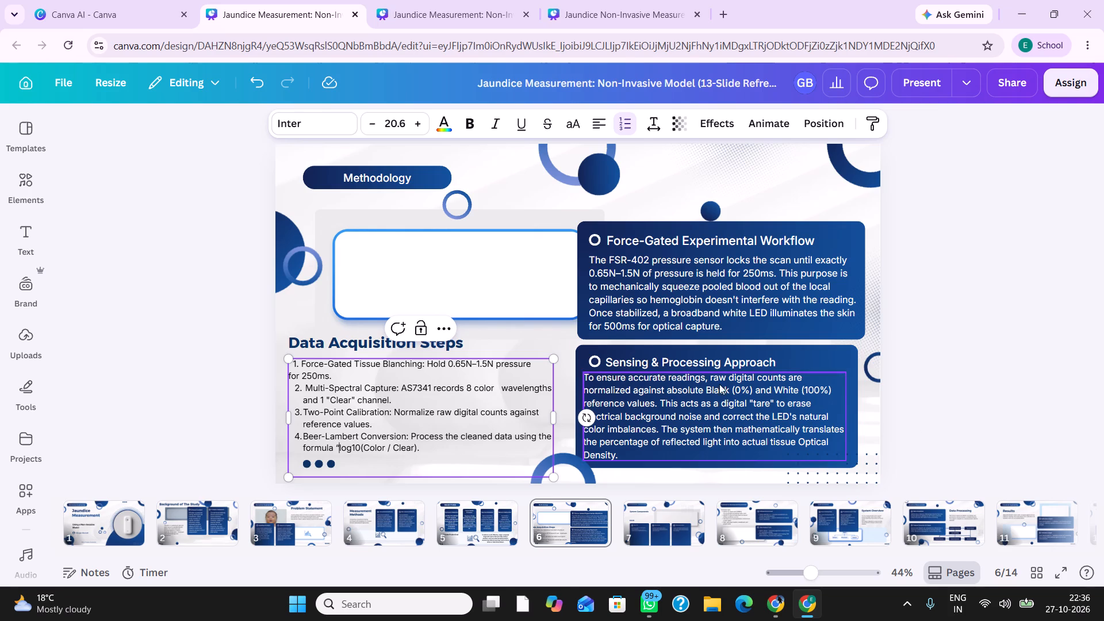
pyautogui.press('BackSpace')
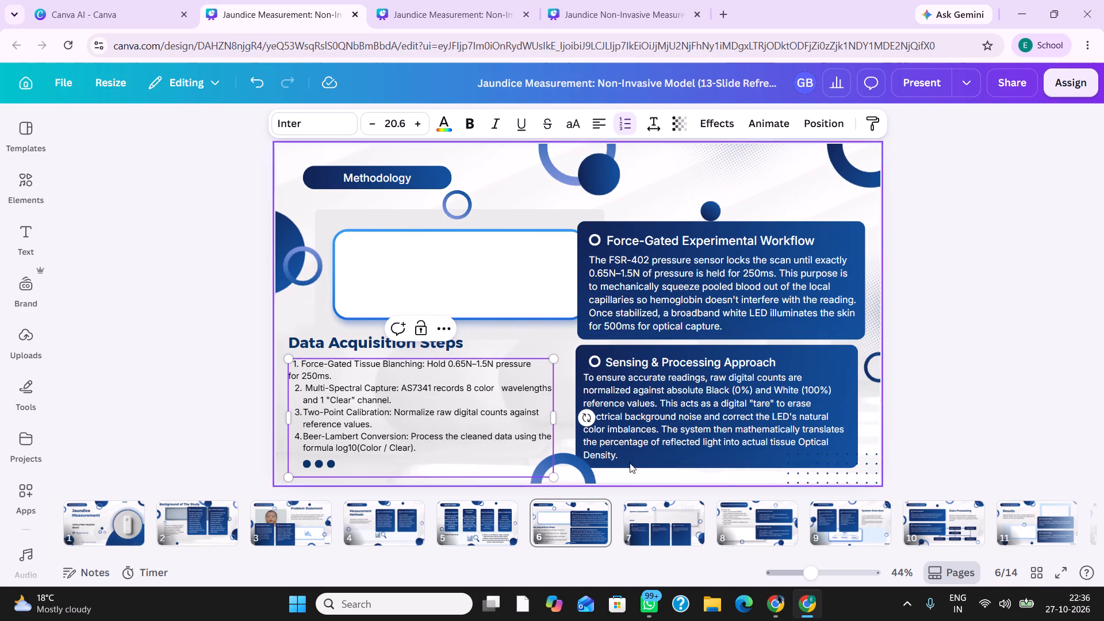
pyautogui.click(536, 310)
# Go to slide 7 of the deck.
pyautogui.click(660, 523)
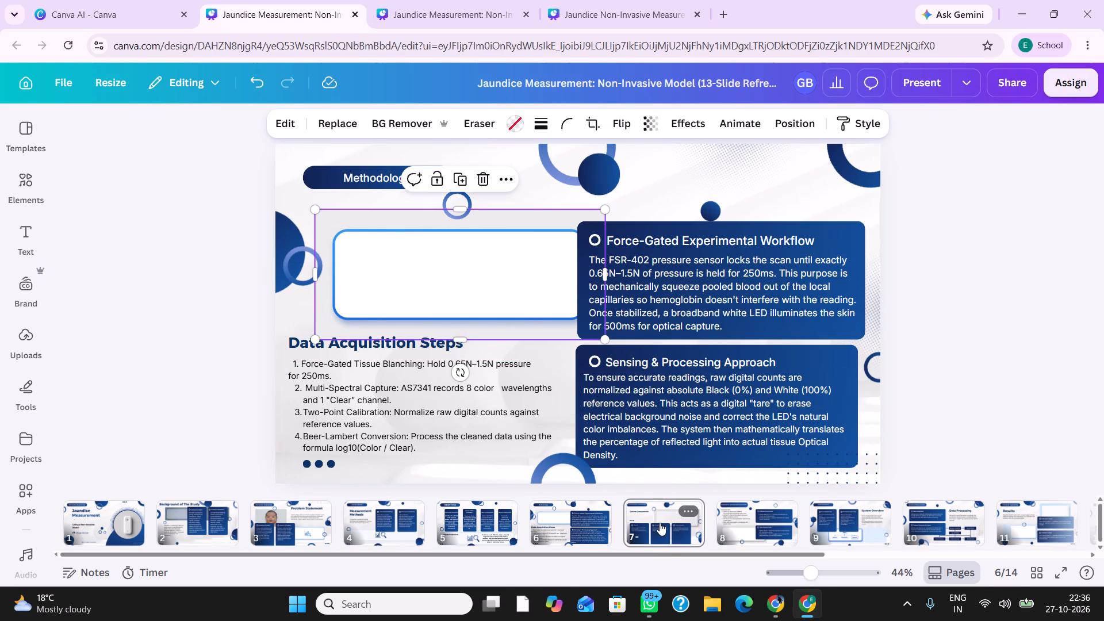
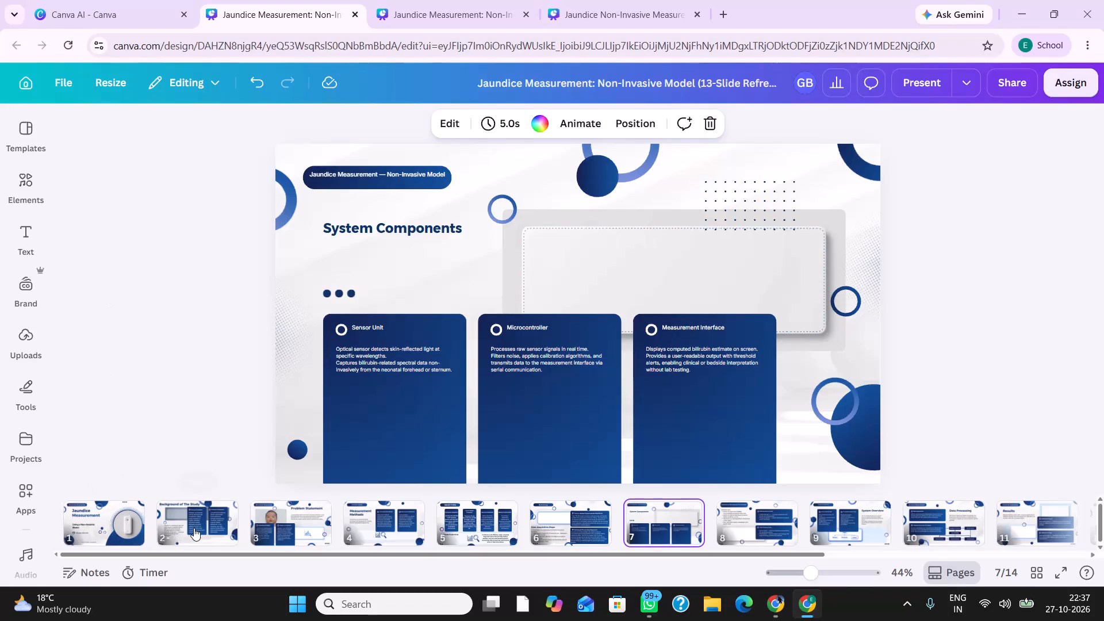
# Look through slides 2, 3, 9, 7, 6 and 5 to compare their content, ending on the System Components slide.
pyautogui.click(198, 527)
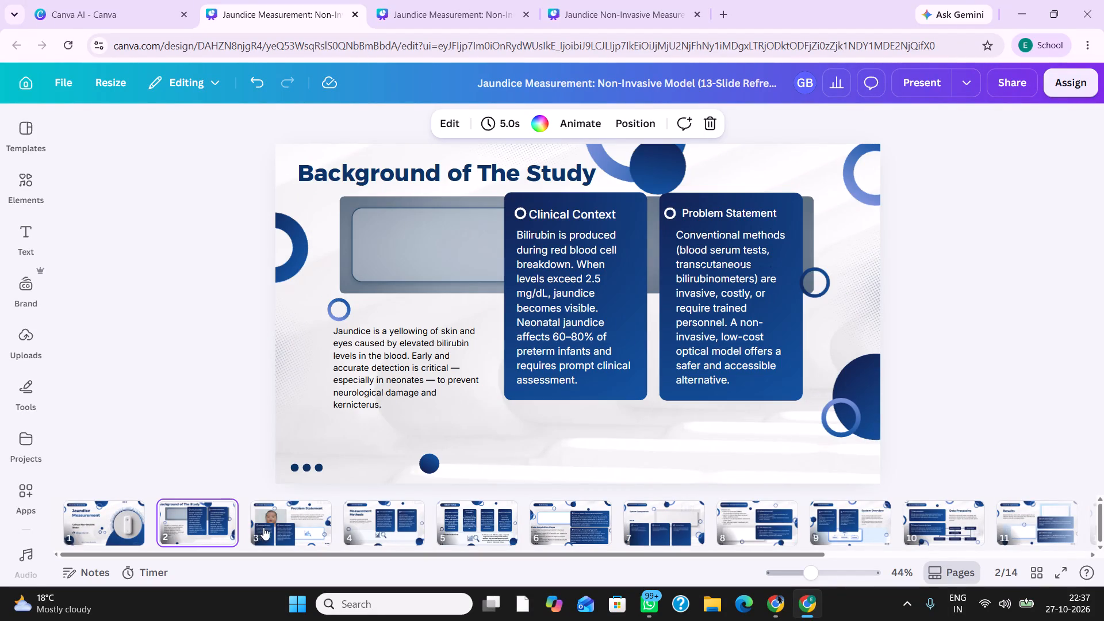
pyautogui.click(263, 527)
pyautogui.click(823, 535)
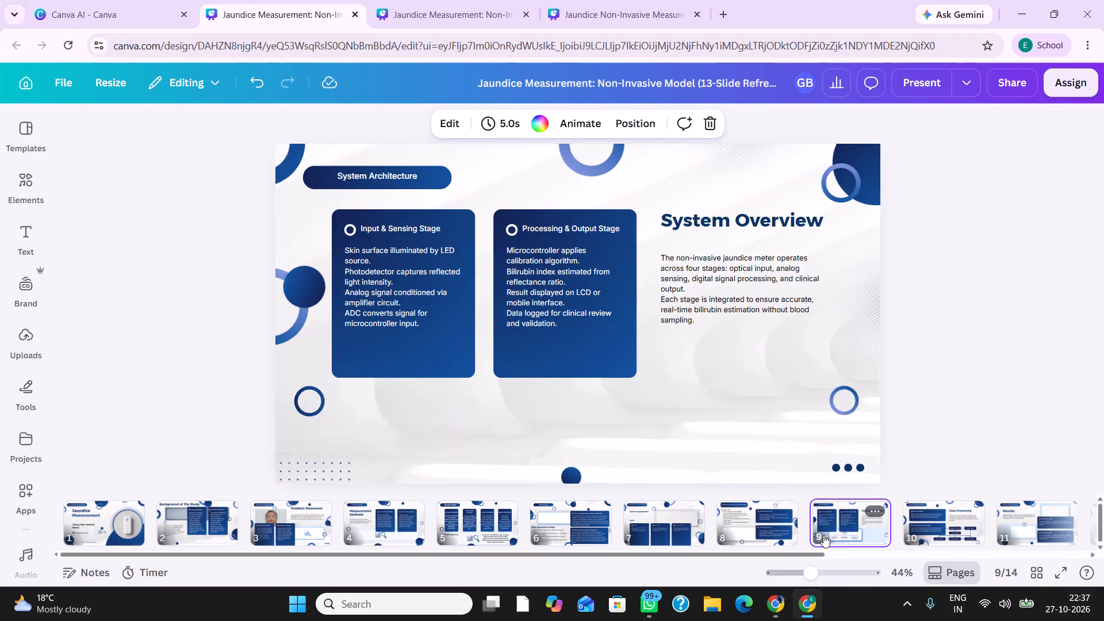
pyautogui.click(668, 529)
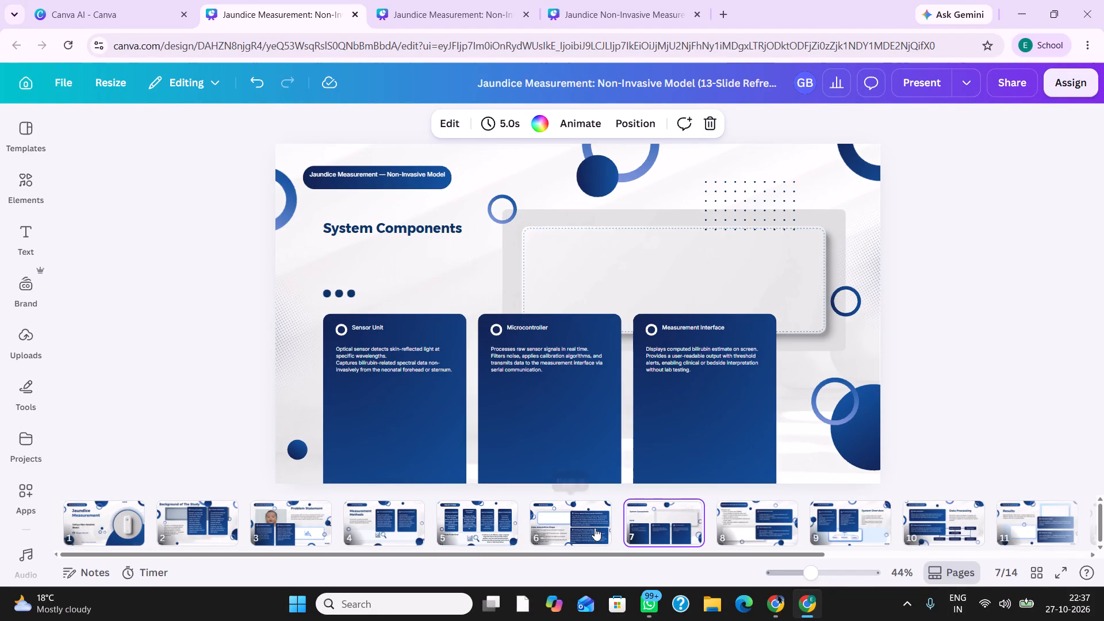
pyautogui.click(595, 528)
pyautogui.click(478, 526)
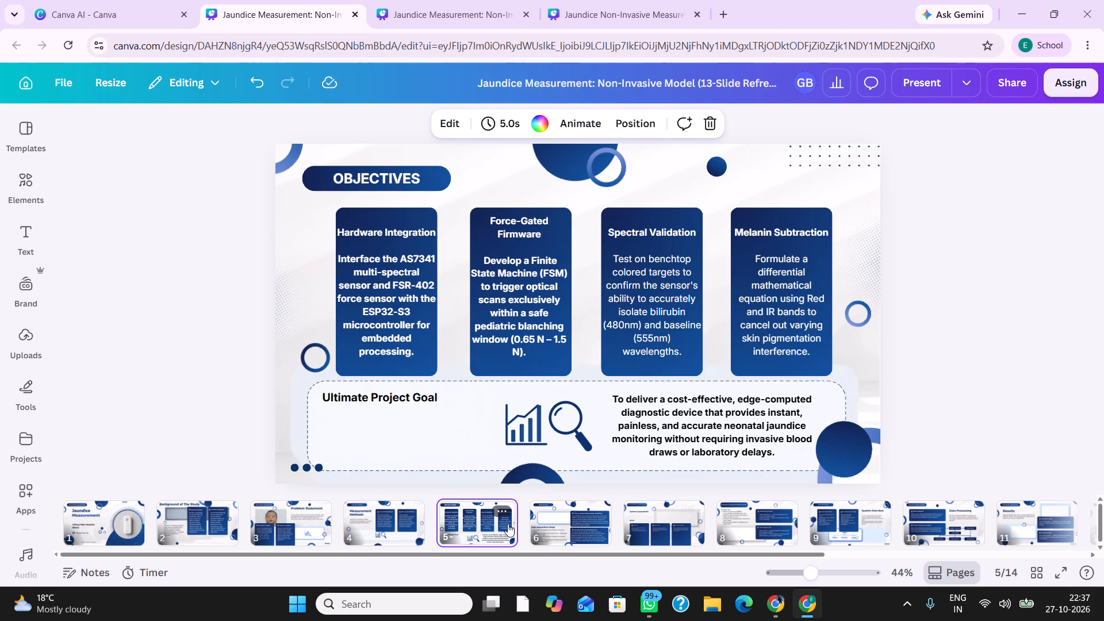
pyautogui.click(553, 524)
pyautogui.click(639, 521)
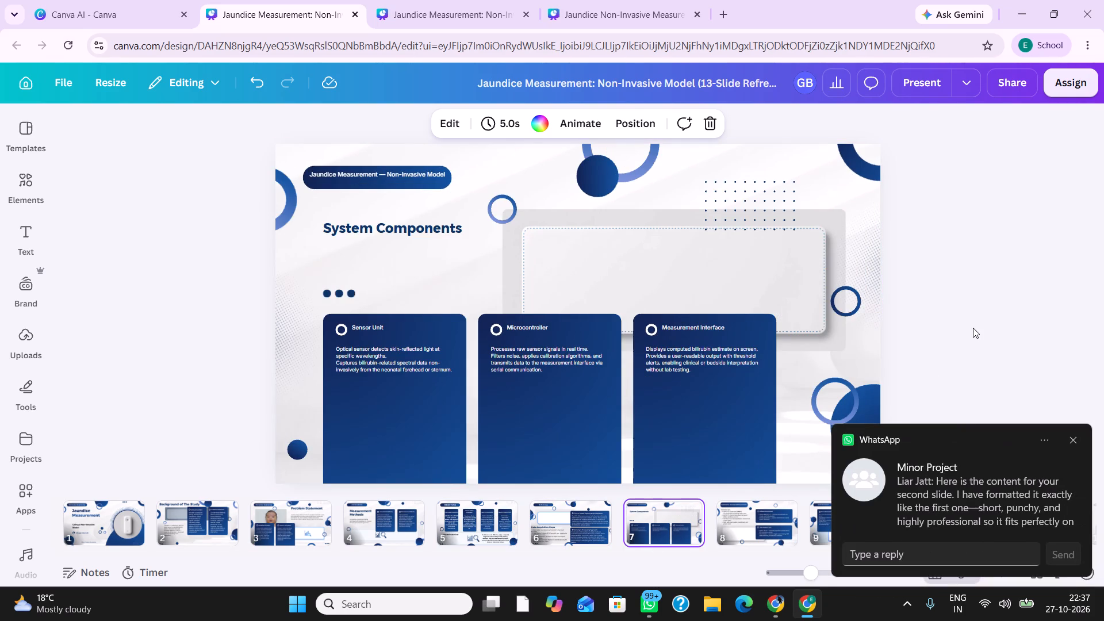
# Dismiss the WhatsApp notification covering the lower part of the deck.
pyautogui.click(905, 609)
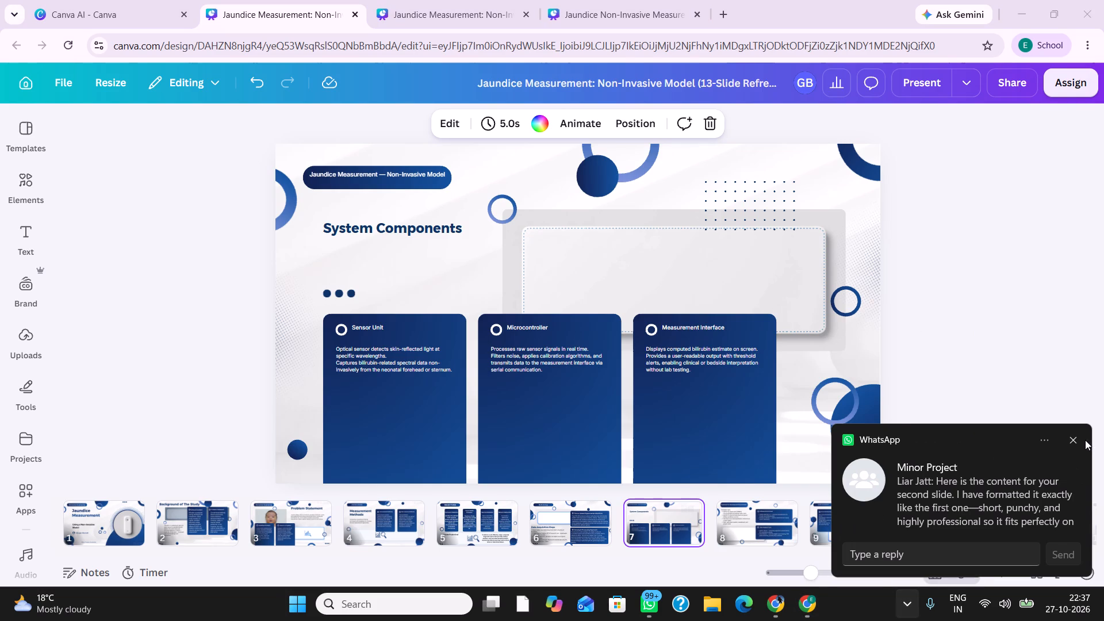
pyautogui.click(1082, 440)
pyautogui.click(903, 604)
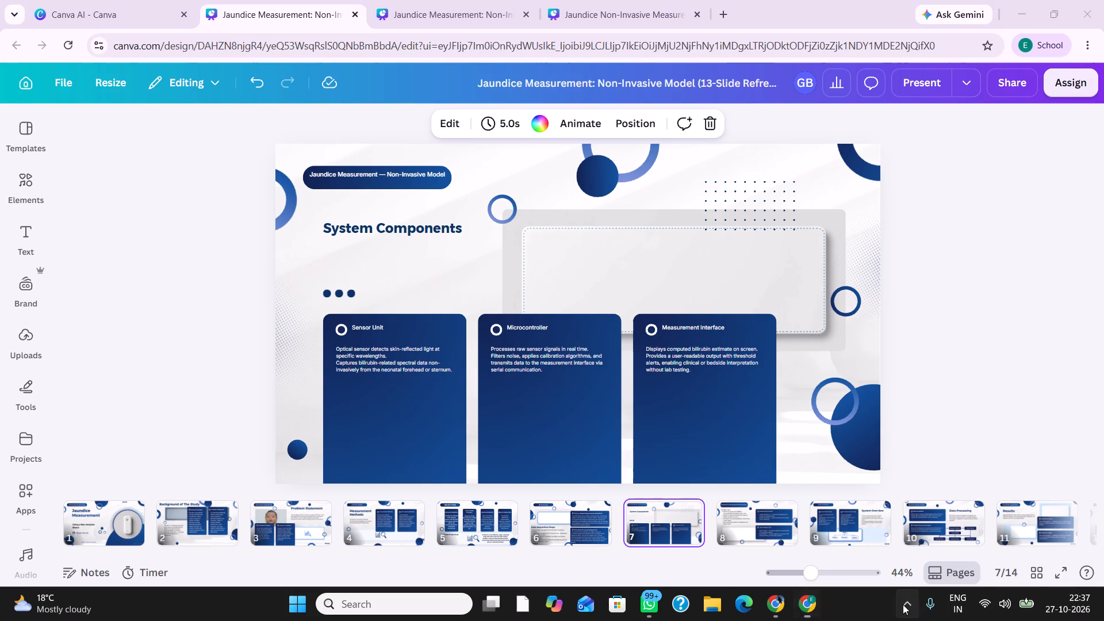
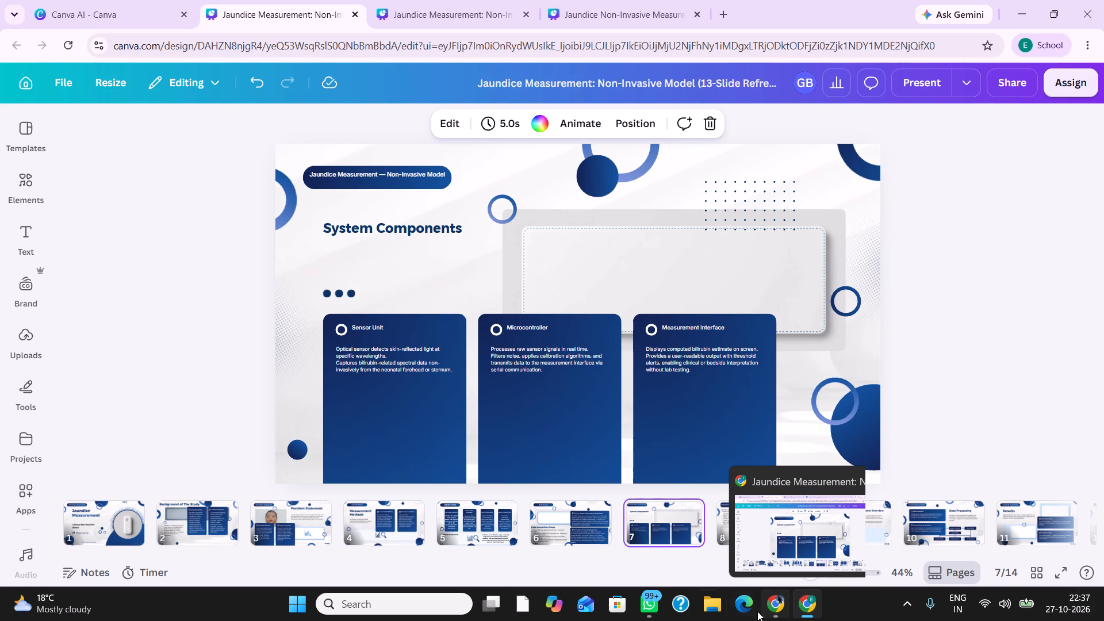
# Return to the Methodology slide and try to enter "PHAS" in the empty framed box above Data Acquisition Steps.
pyautogui.click(539, 515)
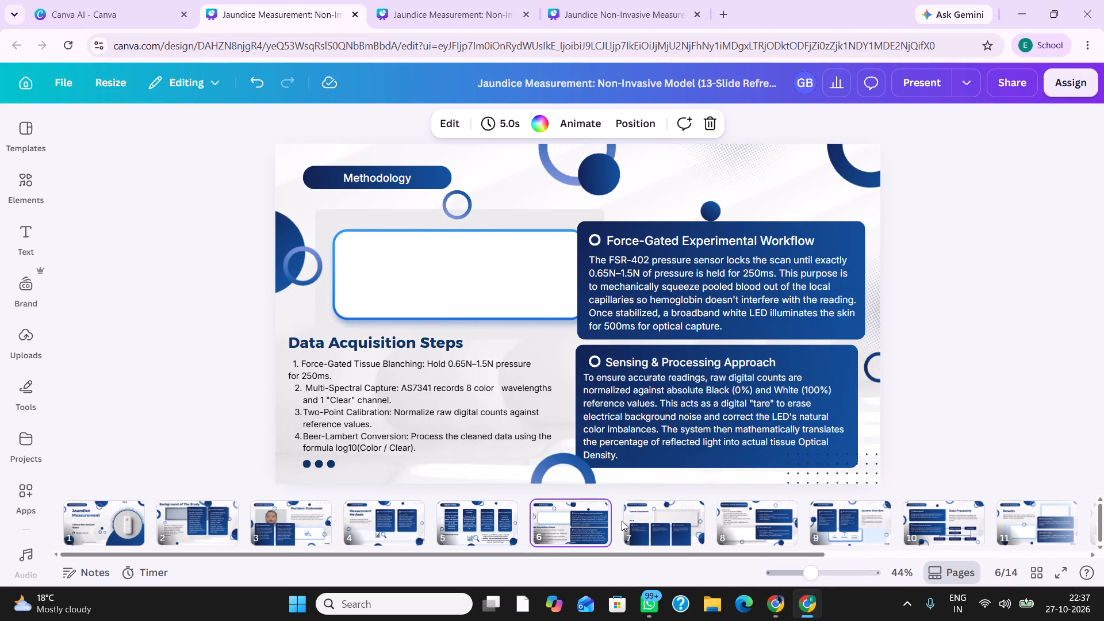
pyautogui.click(444, 259)
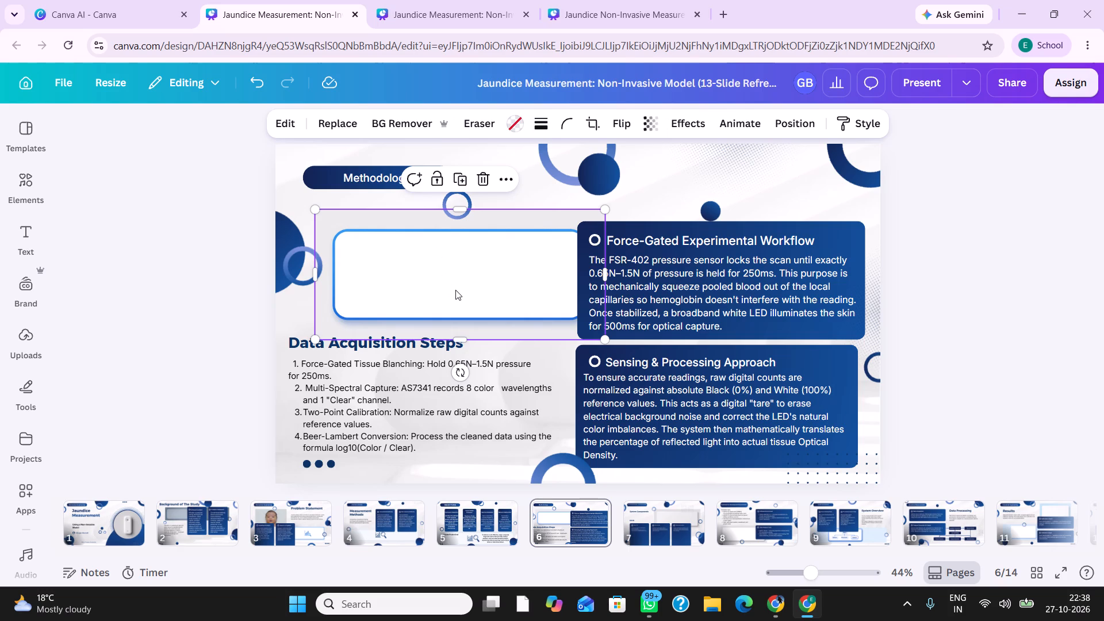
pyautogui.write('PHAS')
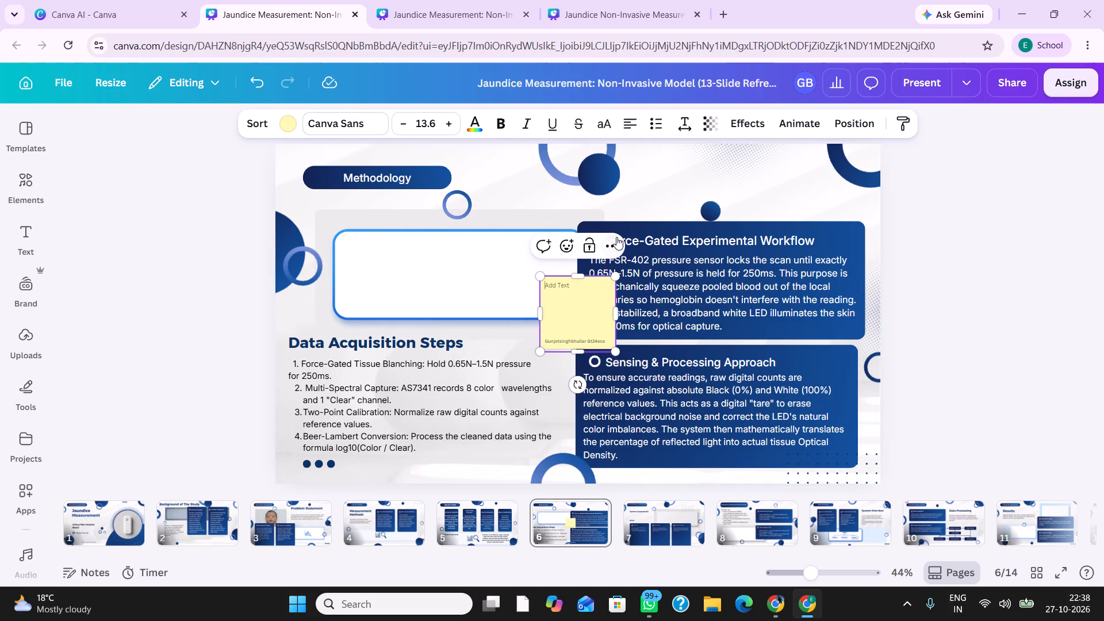
# Open the available actions for the yellow sticky note on the Methodology slide.
pyautogui.rightClick(579, 297)
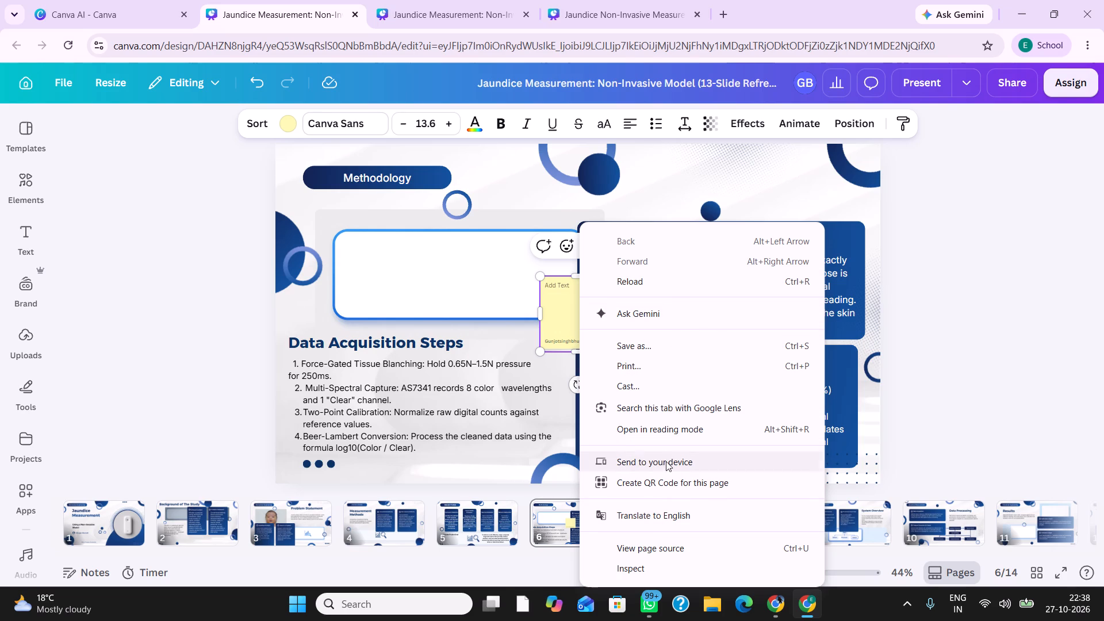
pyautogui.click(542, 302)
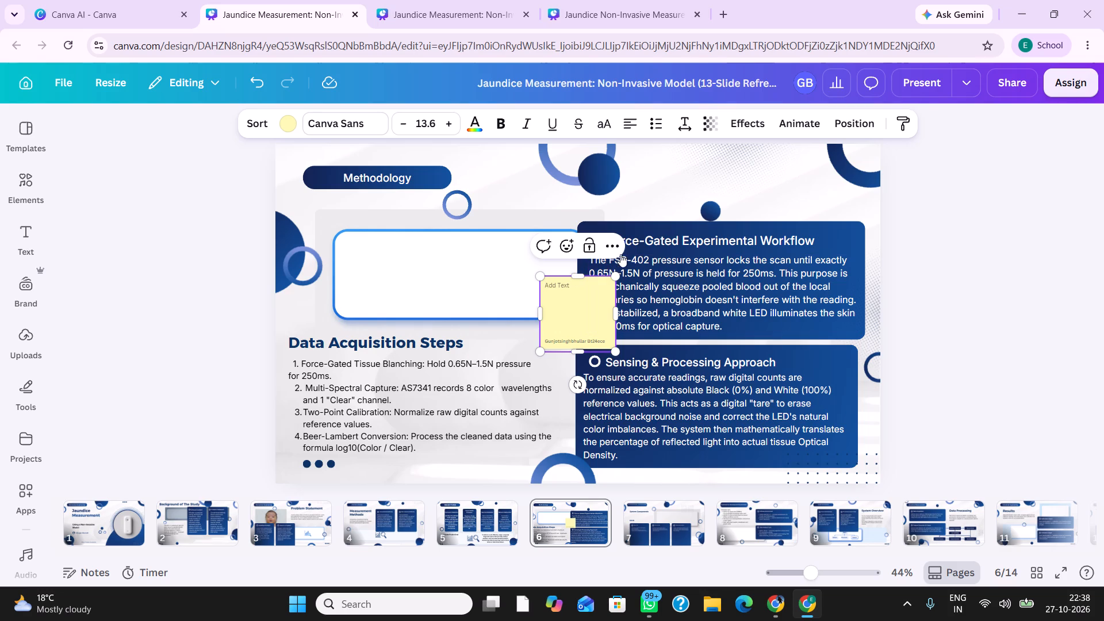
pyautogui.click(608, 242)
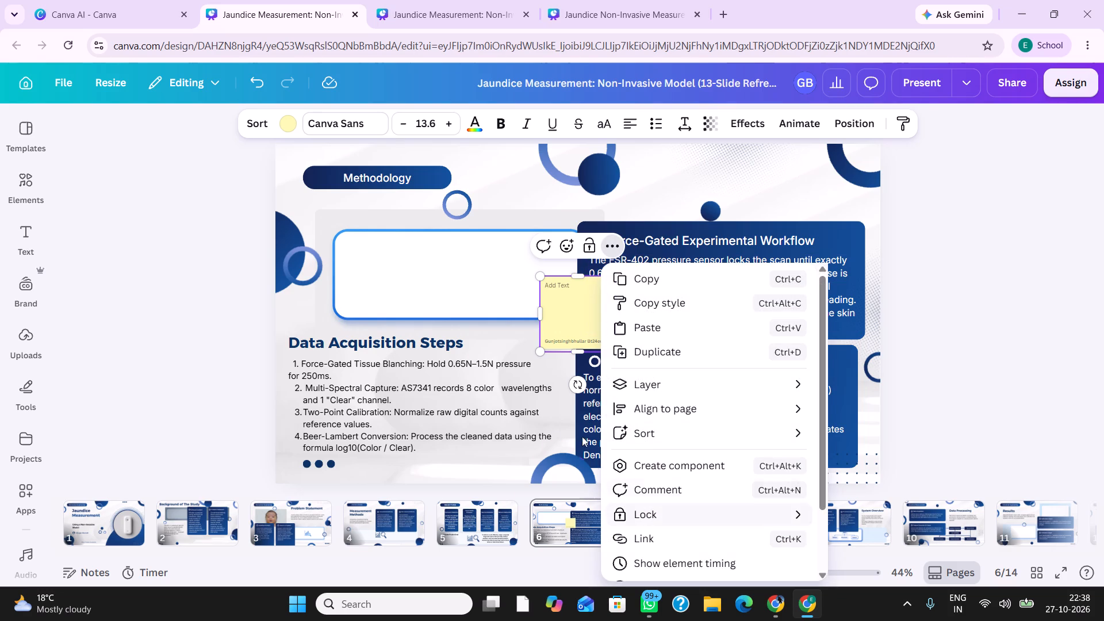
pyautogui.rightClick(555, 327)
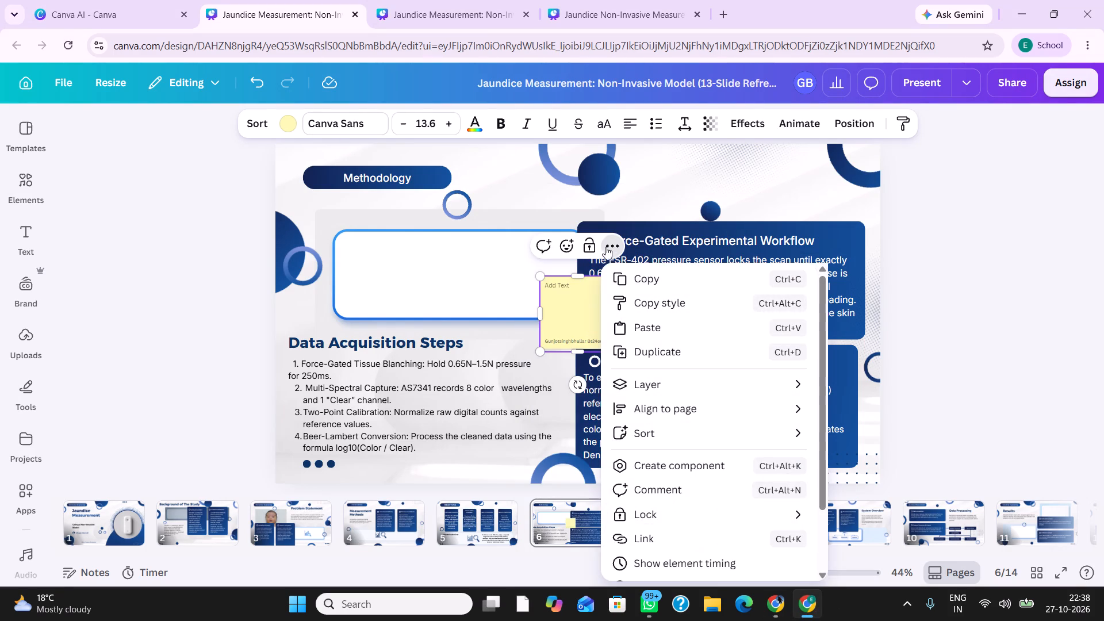
pyautogui.rightClick(570, 315)
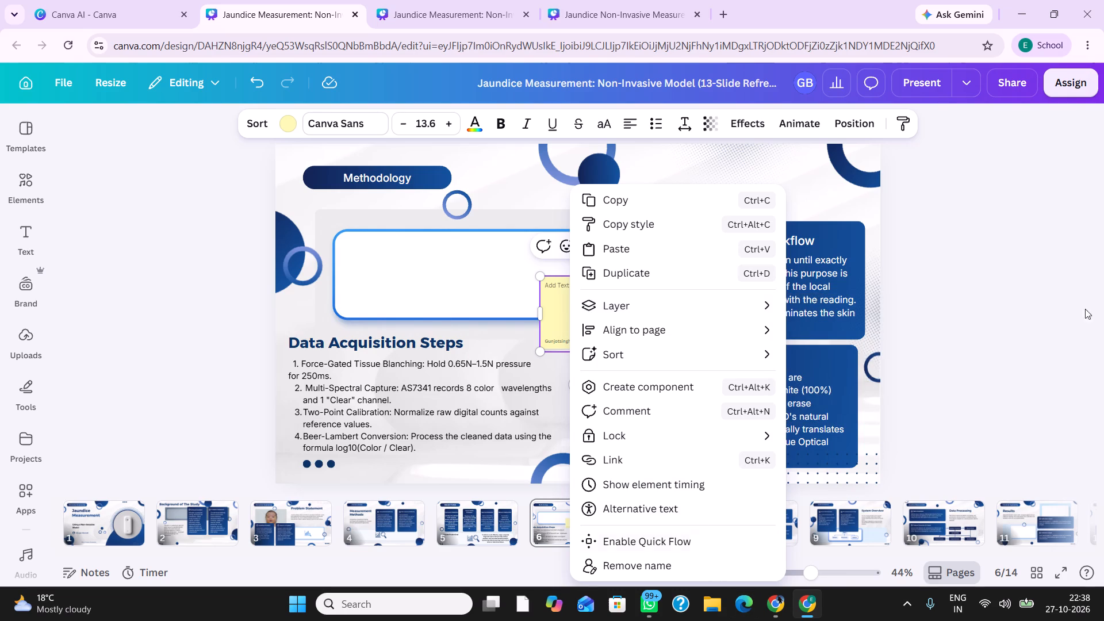
pyautogui.click(1101, 295)
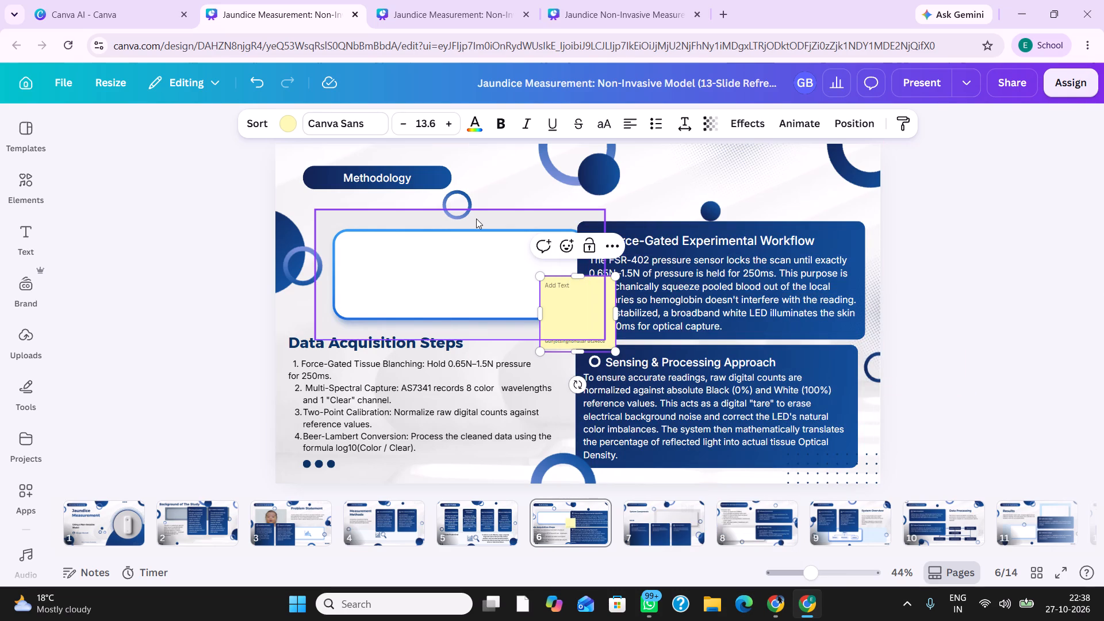
pyautogui.hotkey('ctrl', 'z')
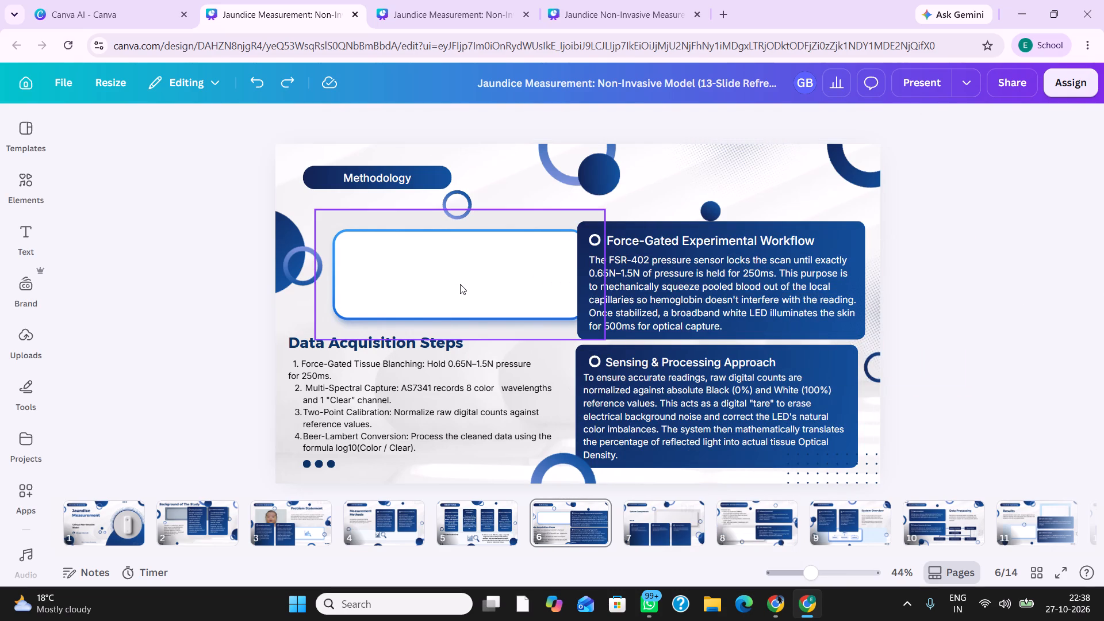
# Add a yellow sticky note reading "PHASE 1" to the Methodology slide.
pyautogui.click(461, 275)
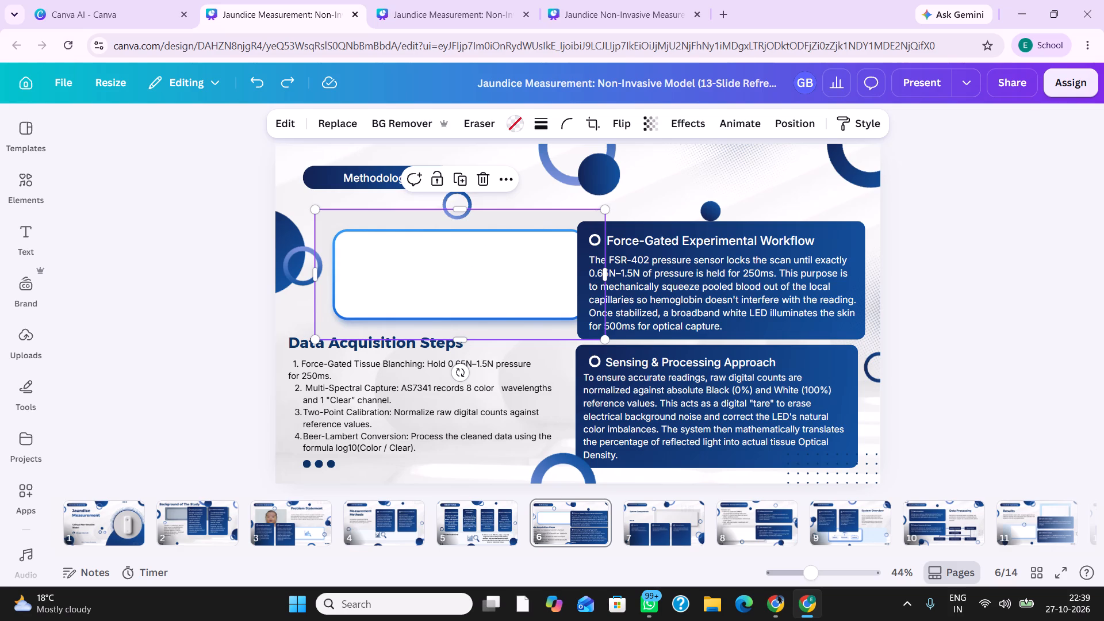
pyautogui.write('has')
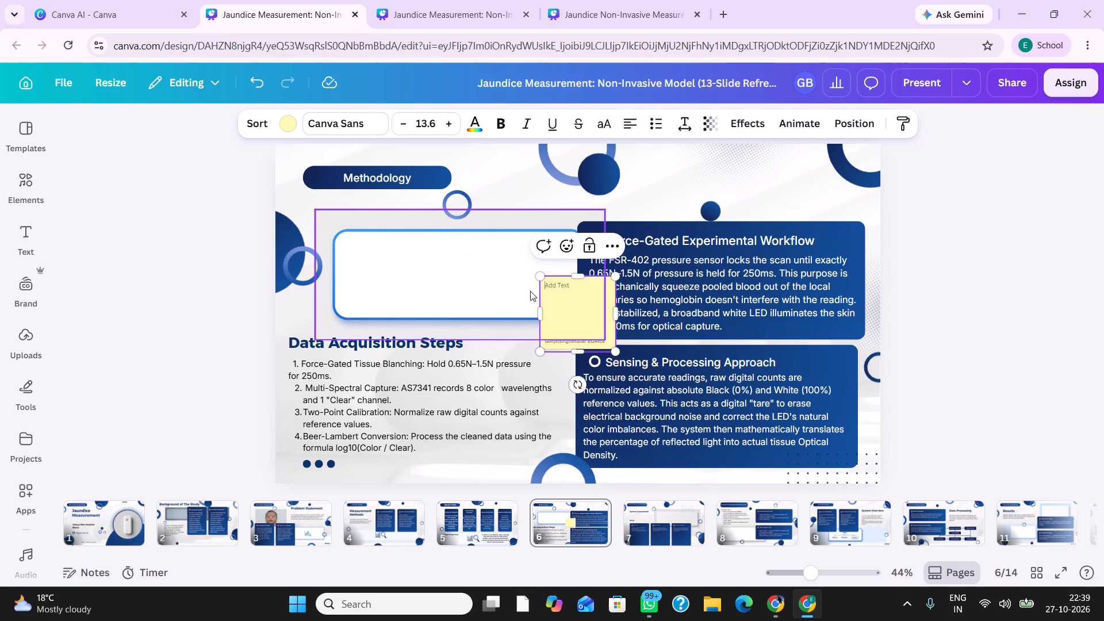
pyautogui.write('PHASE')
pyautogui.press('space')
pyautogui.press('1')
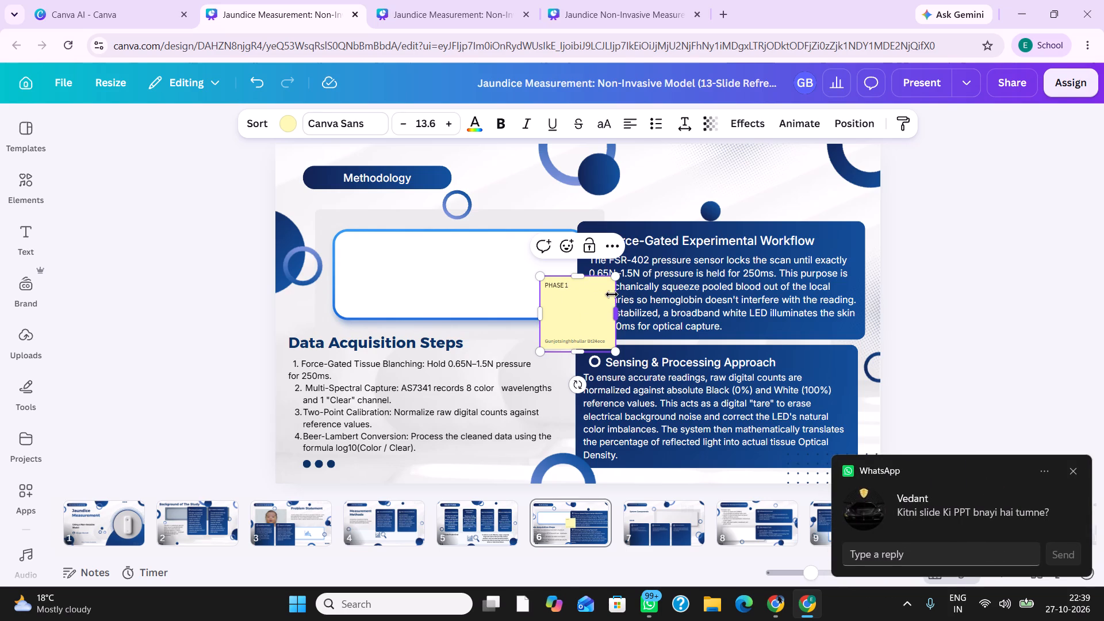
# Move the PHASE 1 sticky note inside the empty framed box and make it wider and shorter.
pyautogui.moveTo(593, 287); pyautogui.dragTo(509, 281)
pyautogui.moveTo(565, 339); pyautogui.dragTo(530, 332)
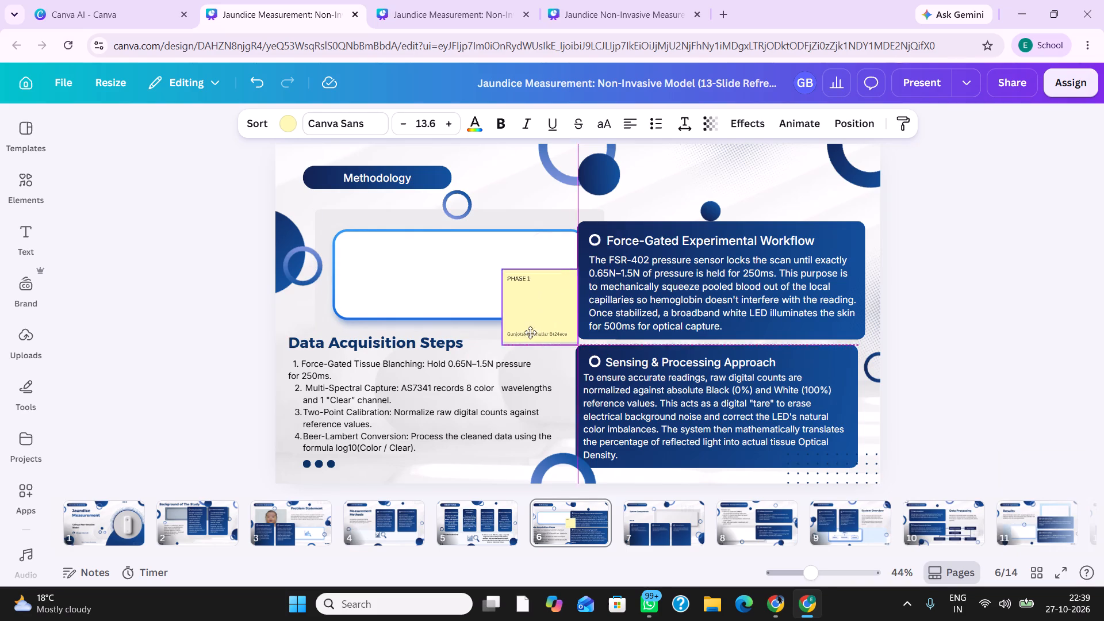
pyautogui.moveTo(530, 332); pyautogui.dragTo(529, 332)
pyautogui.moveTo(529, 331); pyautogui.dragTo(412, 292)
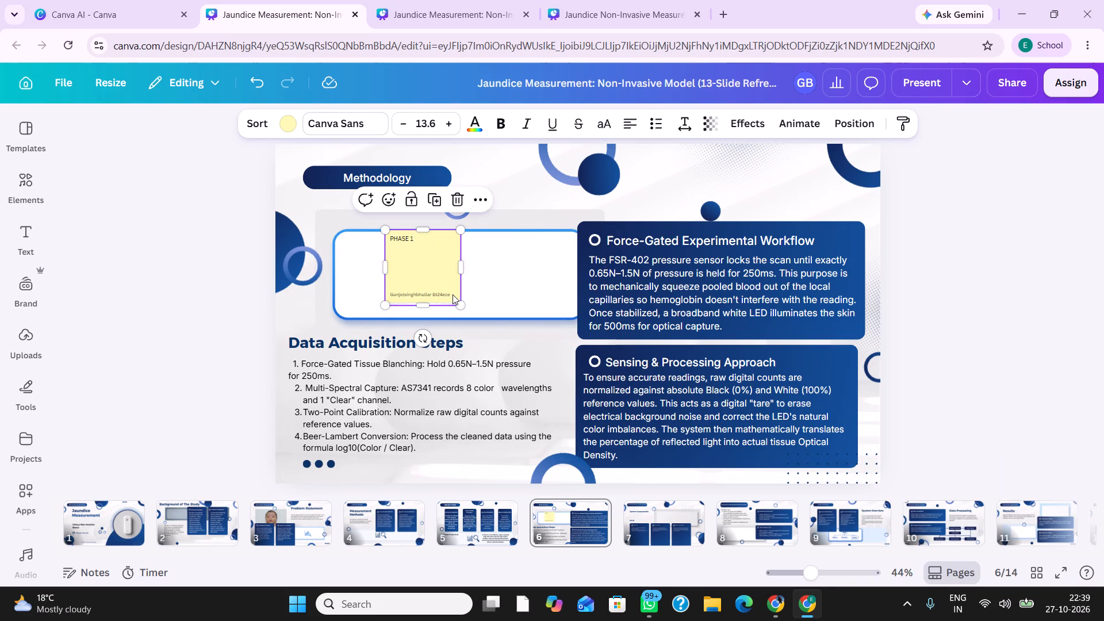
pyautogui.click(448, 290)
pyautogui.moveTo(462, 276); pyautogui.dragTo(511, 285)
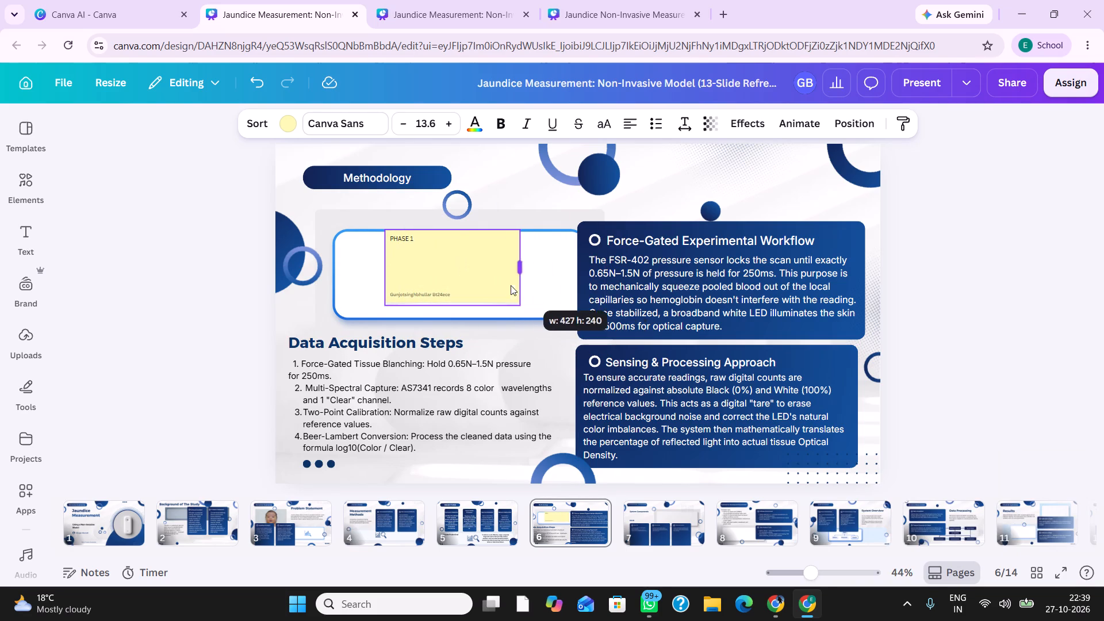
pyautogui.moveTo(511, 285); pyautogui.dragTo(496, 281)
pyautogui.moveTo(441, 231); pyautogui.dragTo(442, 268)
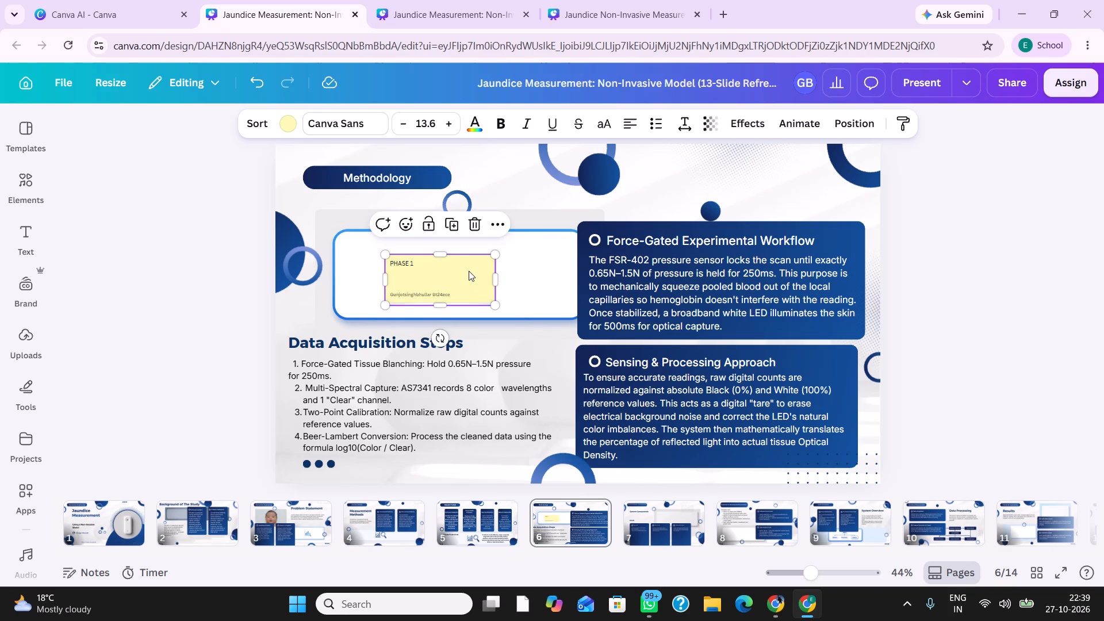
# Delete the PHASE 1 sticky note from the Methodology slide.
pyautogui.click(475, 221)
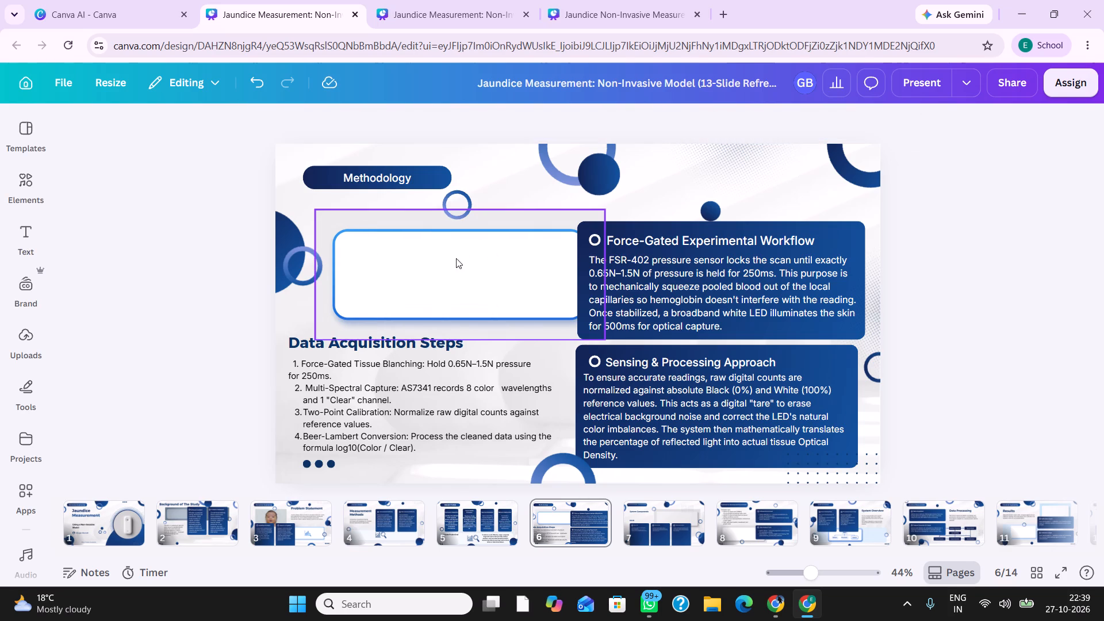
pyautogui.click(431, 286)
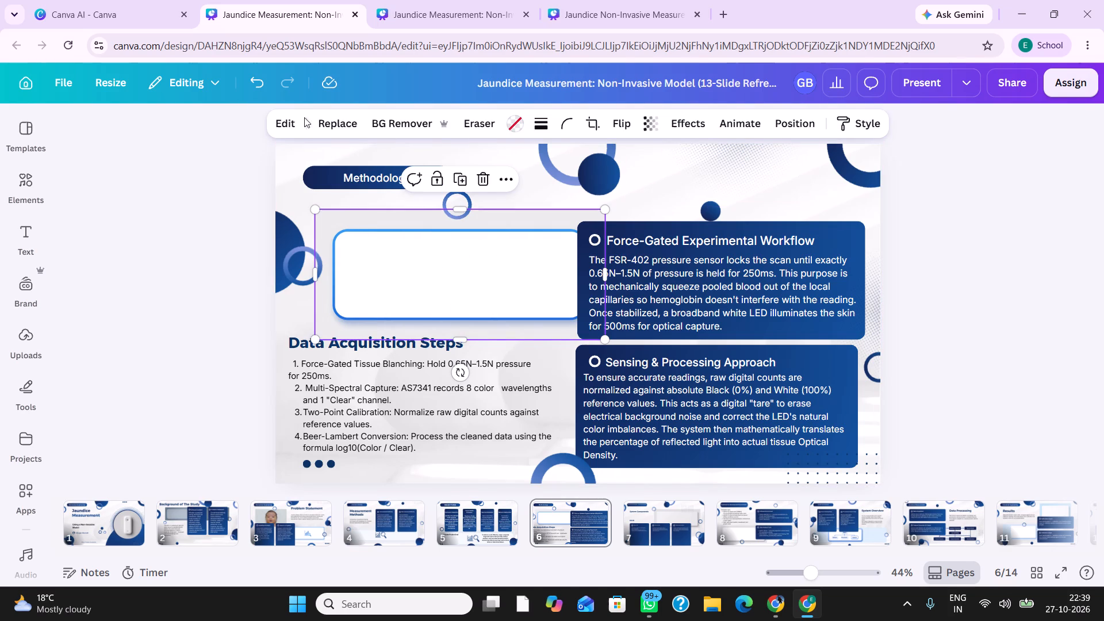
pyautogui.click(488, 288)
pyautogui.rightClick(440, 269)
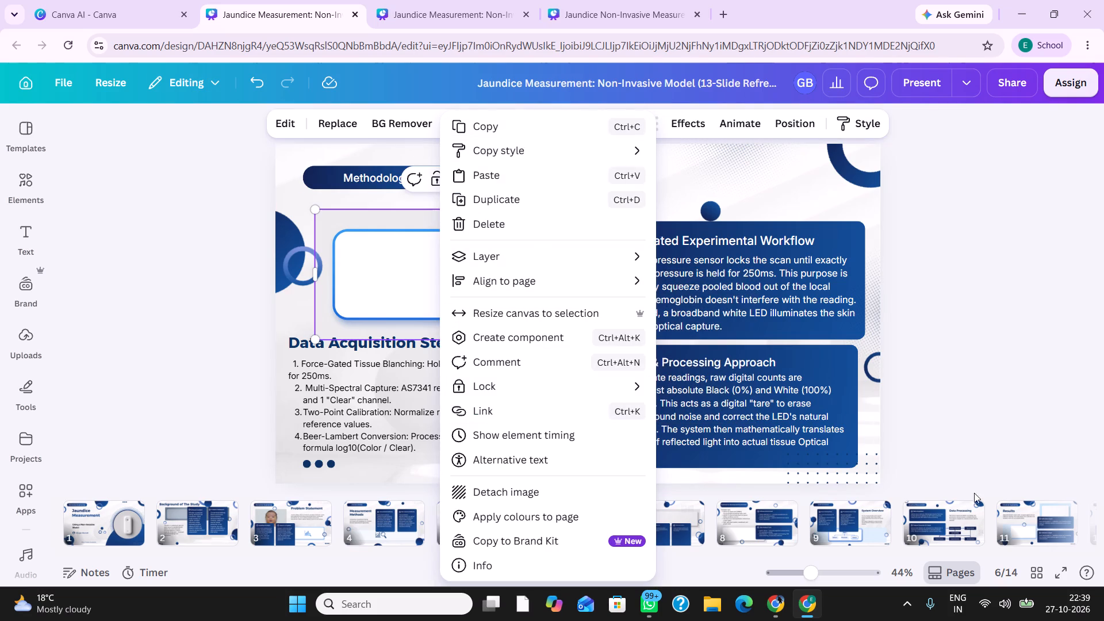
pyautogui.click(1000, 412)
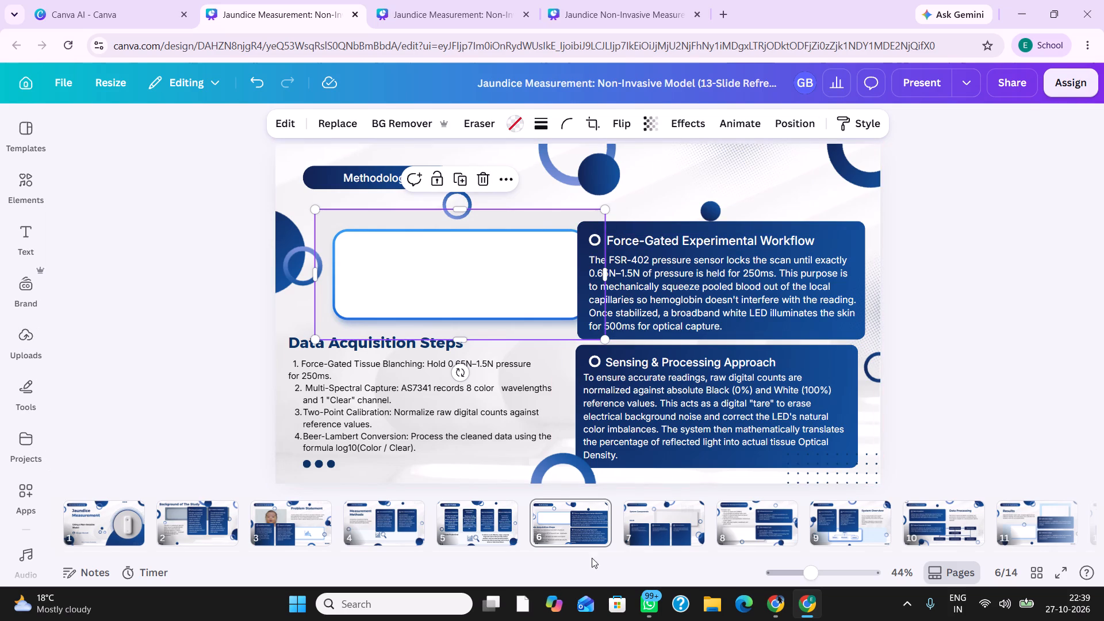
# Go to slide 7, System Components.
pyautogui.click(630, 520)
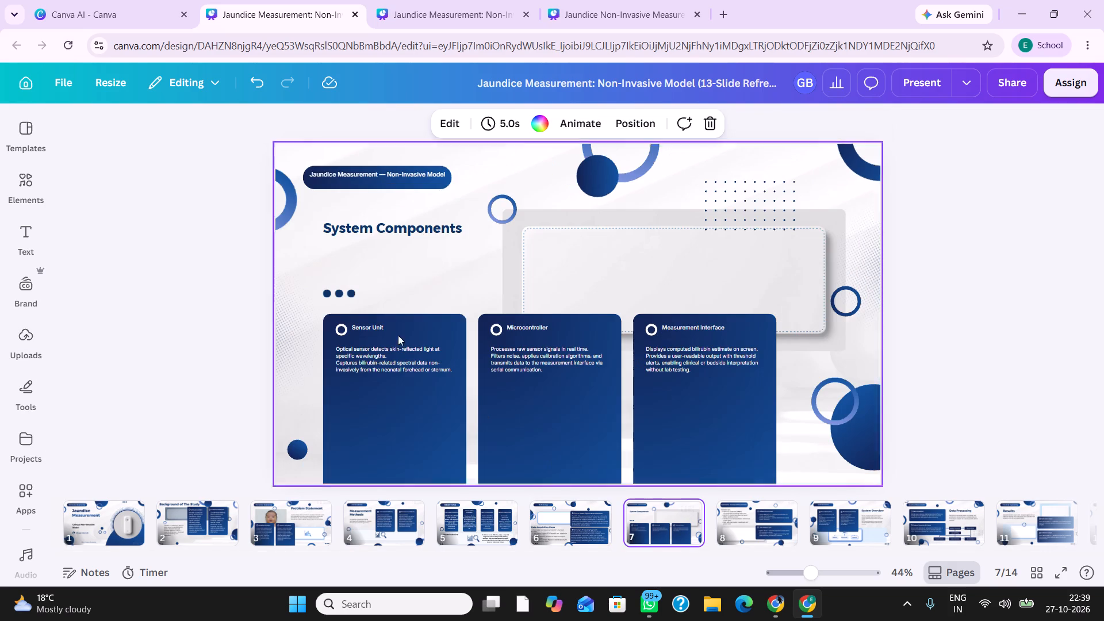
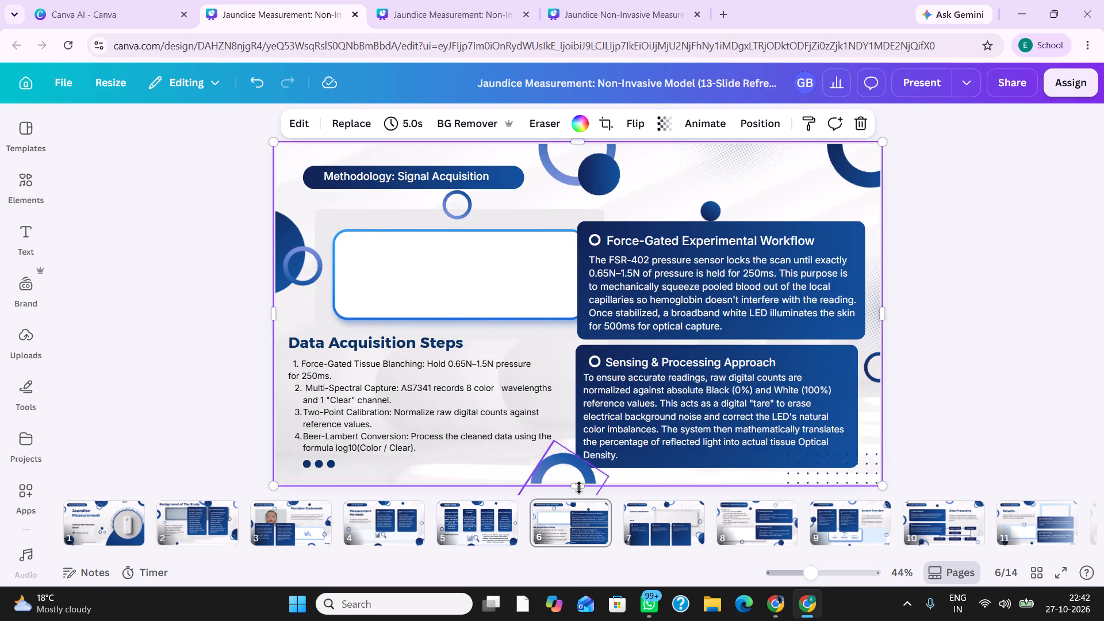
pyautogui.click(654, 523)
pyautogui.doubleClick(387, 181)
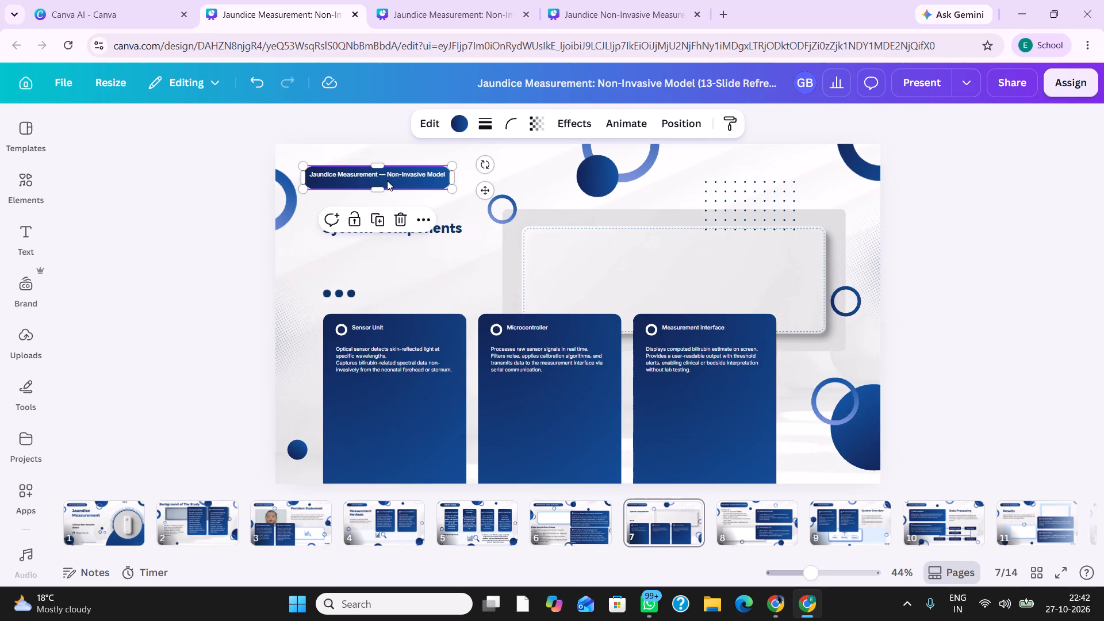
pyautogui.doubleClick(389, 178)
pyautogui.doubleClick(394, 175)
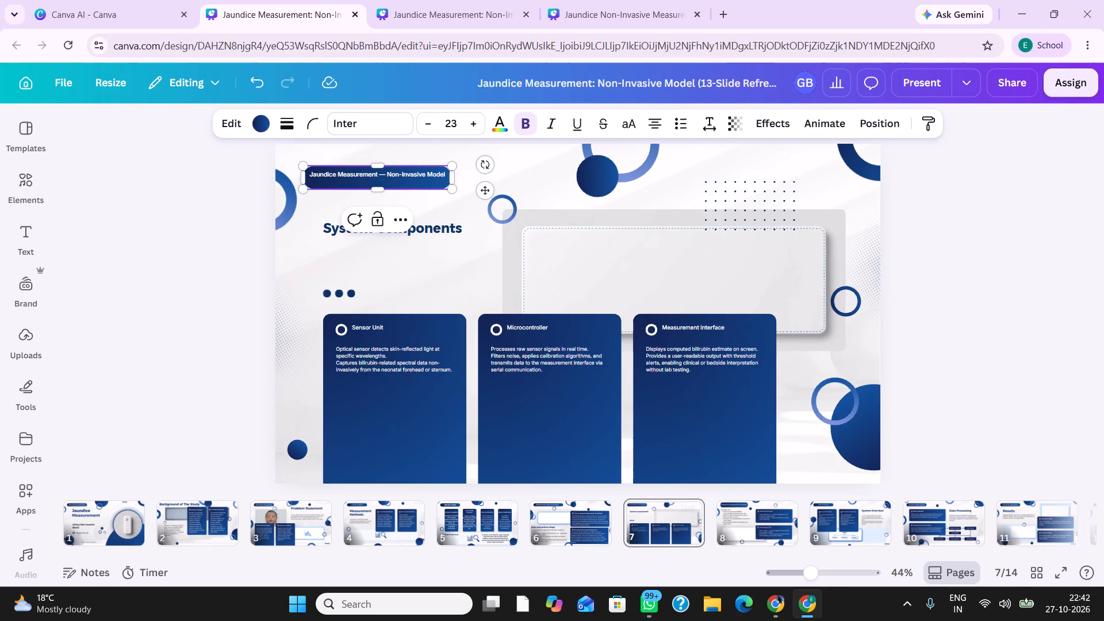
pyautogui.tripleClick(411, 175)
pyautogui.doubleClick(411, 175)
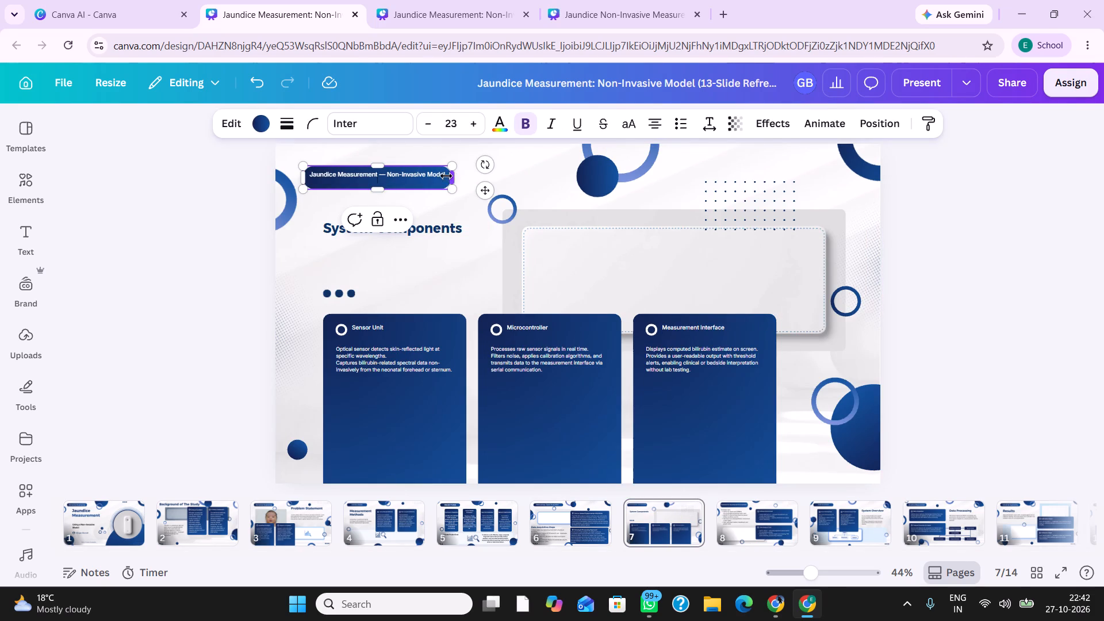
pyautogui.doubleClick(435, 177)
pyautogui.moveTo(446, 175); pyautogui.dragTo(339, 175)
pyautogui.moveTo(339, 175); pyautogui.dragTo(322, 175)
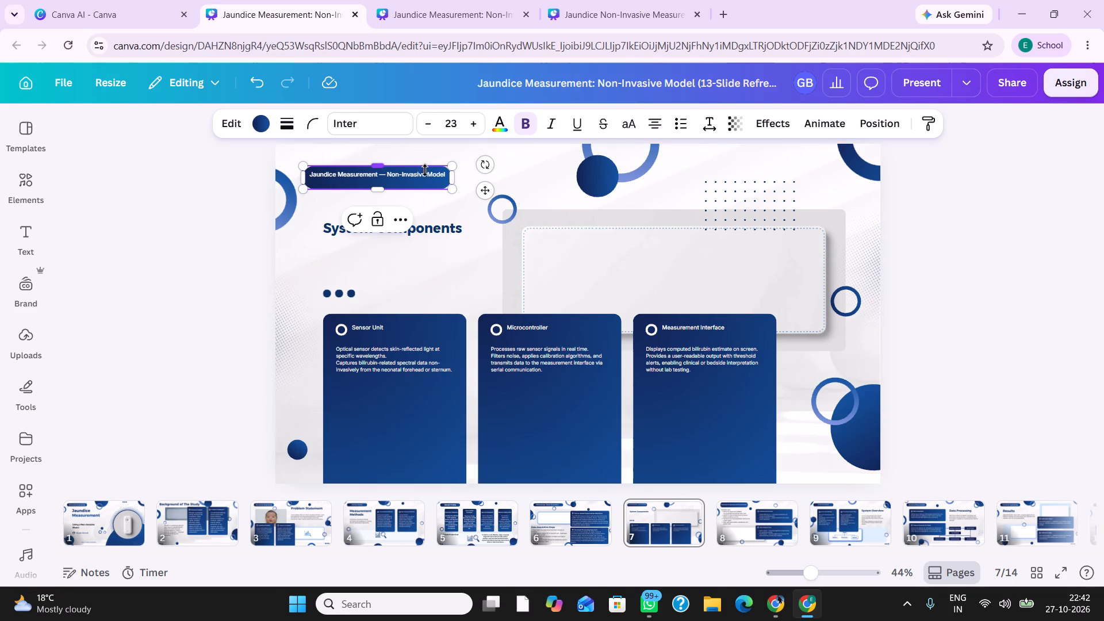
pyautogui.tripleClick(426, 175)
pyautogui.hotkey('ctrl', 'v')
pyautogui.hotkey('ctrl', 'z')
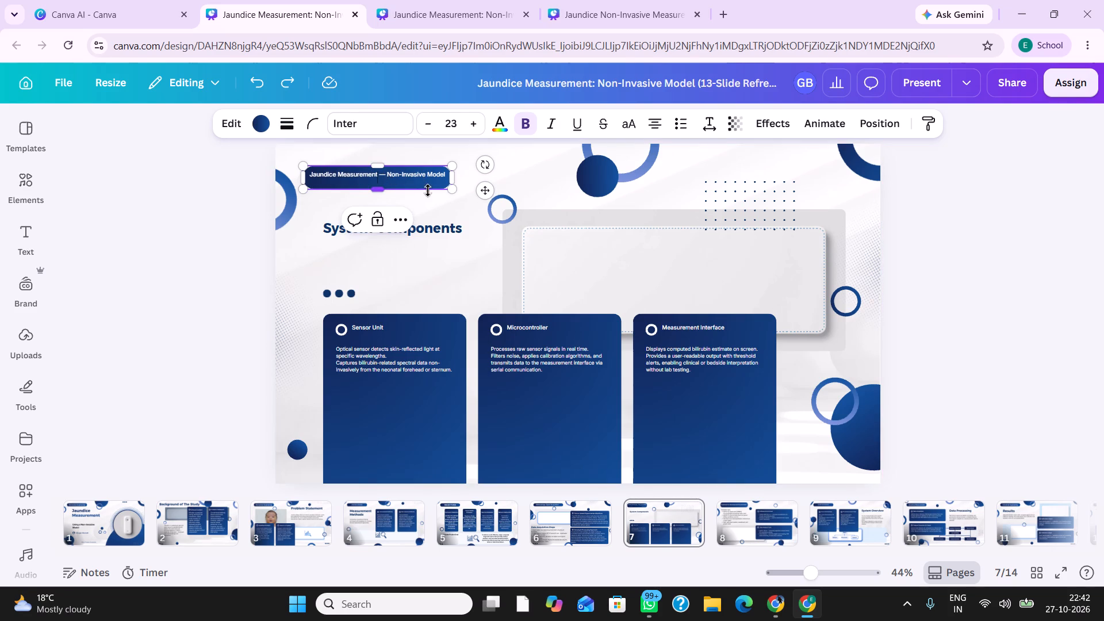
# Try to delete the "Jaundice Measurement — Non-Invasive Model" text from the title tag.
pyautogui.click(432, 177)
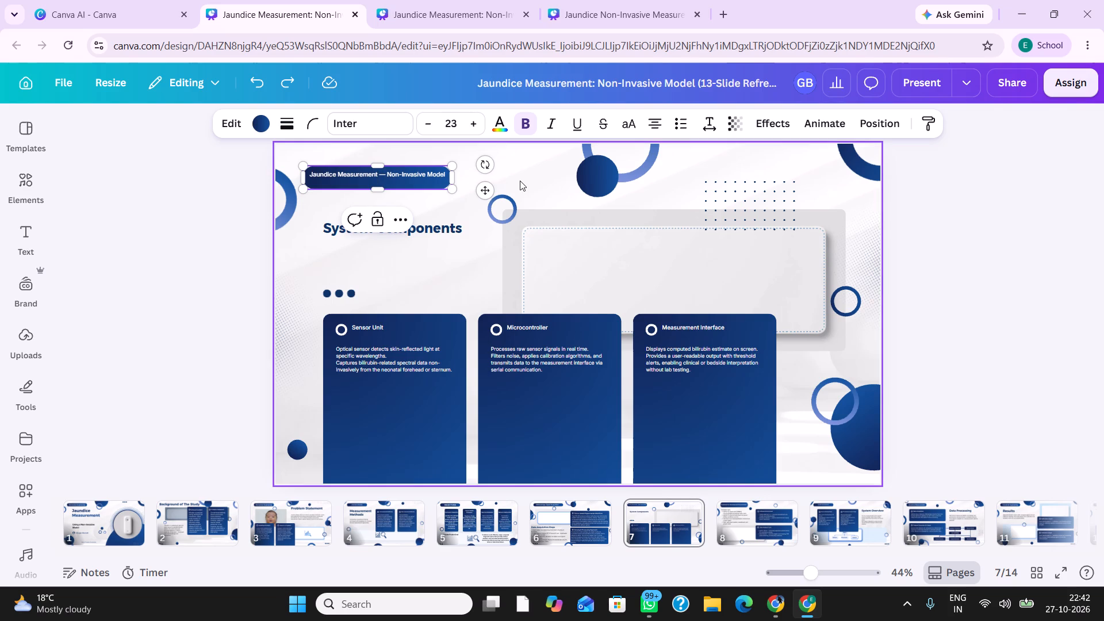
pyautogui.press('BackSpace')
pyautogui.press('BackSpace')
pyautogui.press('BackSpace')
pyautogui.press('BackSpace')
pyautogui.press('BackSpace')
# Widen the title tag's blue rounded shape on the System Components slide so it extends past the small blue ring.
pyautogui.moveTo(453, 166); pyautogui.dragTo(397, 193)
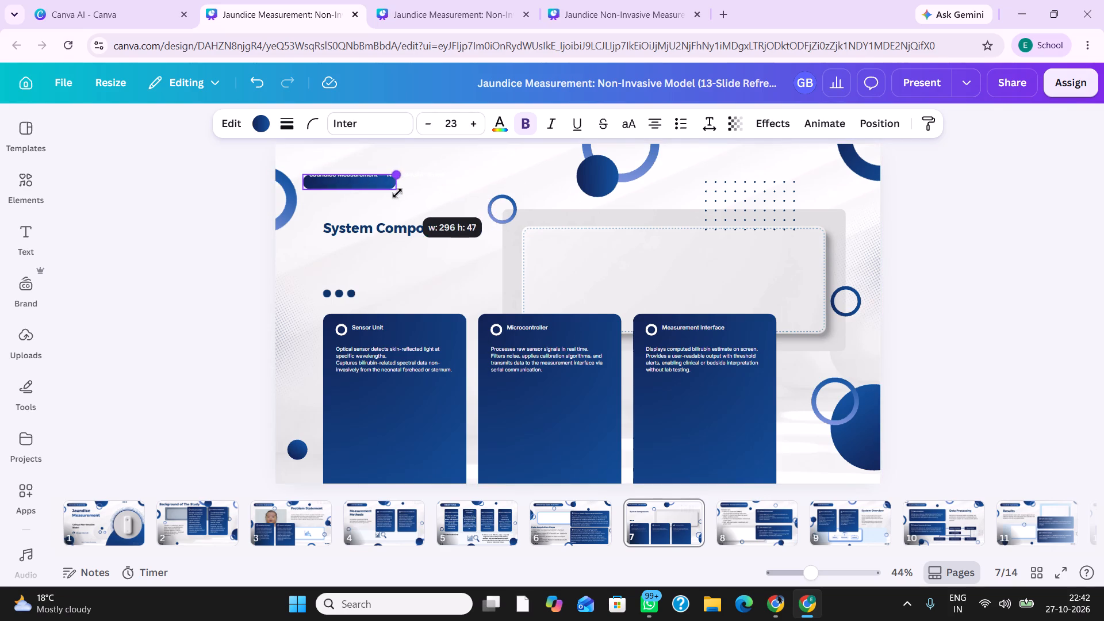
pyautogui.moveTo(397, 193); pyautogui.dragTo(480, 176)
pyautogui.click(447, 176)
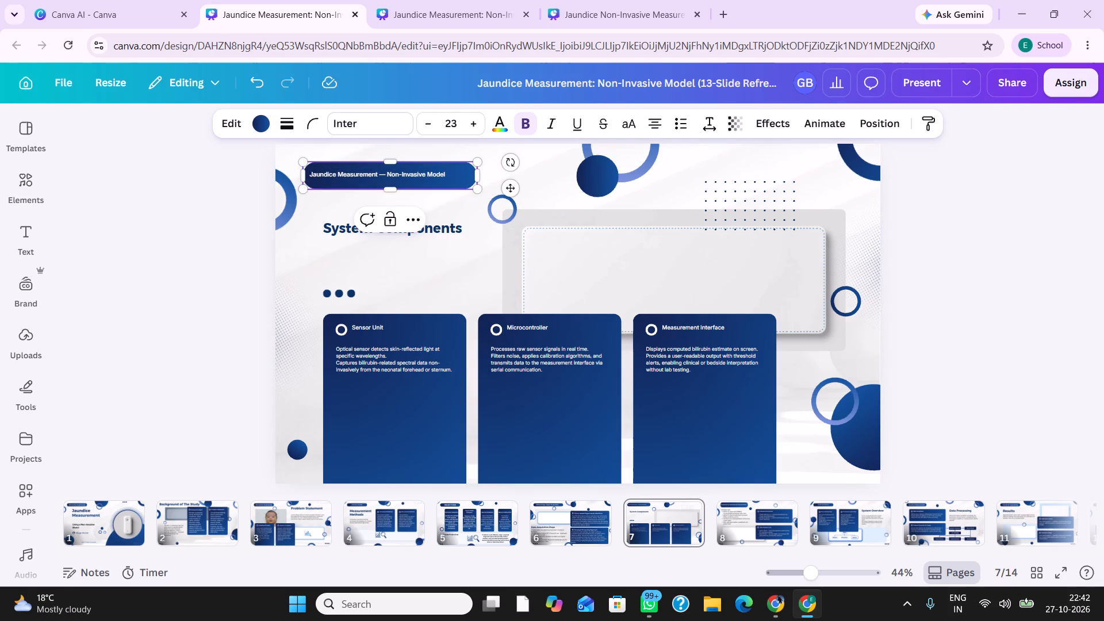
pyautogui.tripleClick(440, 176)
pyautogui.tripleClick(441, 174)
pyautogui.click(442, 174)
pyautogui.moveTo(478, 160); pyautogui.dragTo(494, 160)
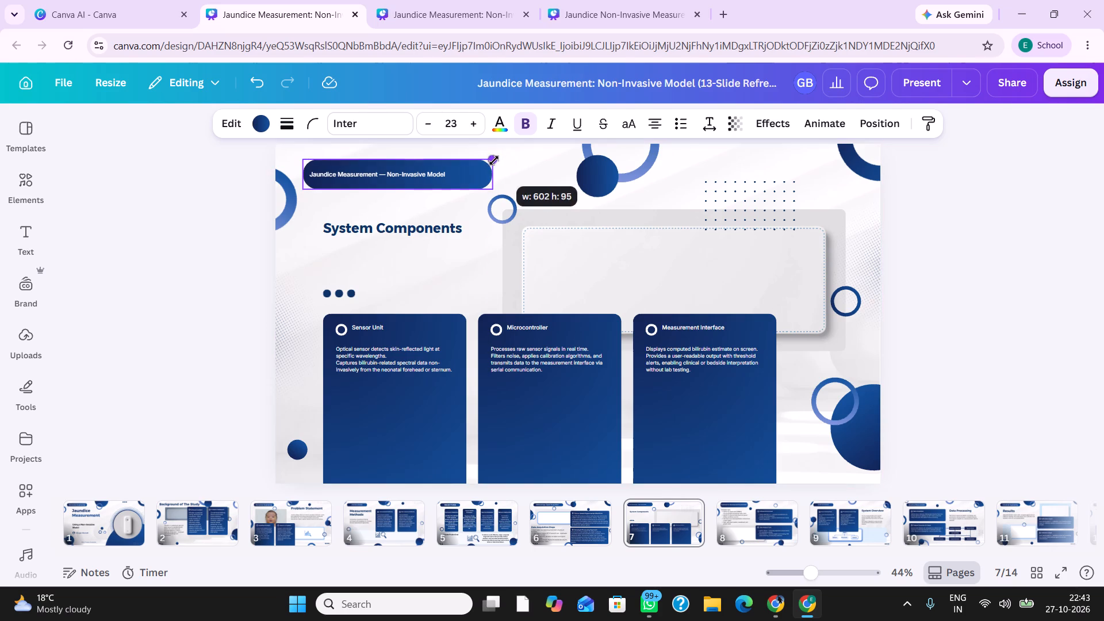
pyautogui.moveTo(494, 160); pyautogui.dragTo(479, 175)
pyautogui.moveTo(482, 174); pyautogui.dragTo(526, 174)
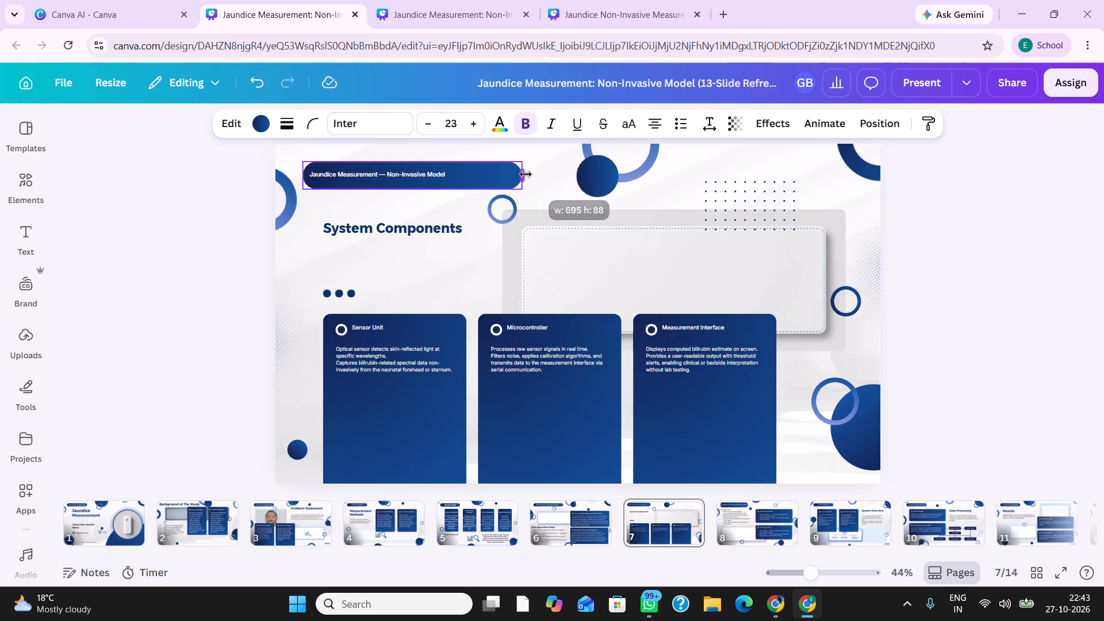
pyautogui.moveTo(526, 174); pyautogui.dragTo(539, 175)
pyautogui.click(469, 173)
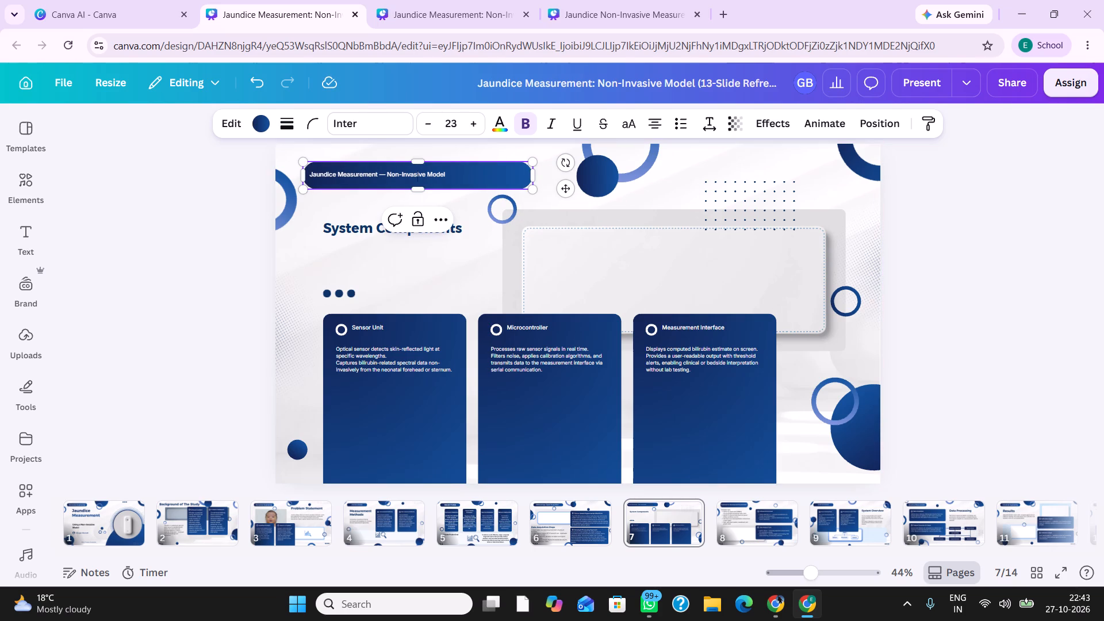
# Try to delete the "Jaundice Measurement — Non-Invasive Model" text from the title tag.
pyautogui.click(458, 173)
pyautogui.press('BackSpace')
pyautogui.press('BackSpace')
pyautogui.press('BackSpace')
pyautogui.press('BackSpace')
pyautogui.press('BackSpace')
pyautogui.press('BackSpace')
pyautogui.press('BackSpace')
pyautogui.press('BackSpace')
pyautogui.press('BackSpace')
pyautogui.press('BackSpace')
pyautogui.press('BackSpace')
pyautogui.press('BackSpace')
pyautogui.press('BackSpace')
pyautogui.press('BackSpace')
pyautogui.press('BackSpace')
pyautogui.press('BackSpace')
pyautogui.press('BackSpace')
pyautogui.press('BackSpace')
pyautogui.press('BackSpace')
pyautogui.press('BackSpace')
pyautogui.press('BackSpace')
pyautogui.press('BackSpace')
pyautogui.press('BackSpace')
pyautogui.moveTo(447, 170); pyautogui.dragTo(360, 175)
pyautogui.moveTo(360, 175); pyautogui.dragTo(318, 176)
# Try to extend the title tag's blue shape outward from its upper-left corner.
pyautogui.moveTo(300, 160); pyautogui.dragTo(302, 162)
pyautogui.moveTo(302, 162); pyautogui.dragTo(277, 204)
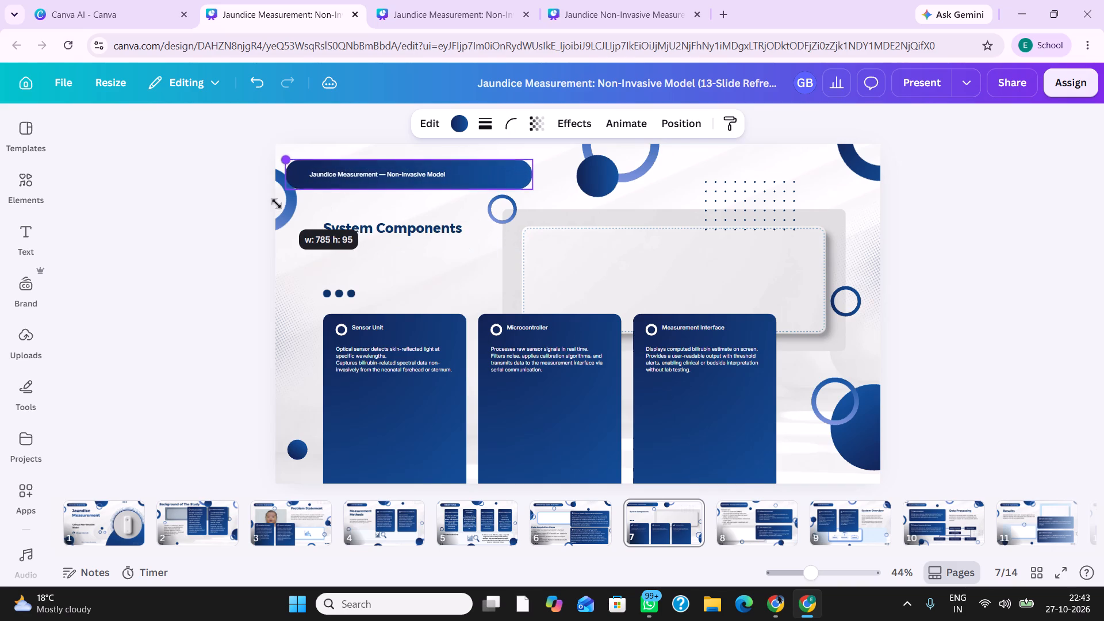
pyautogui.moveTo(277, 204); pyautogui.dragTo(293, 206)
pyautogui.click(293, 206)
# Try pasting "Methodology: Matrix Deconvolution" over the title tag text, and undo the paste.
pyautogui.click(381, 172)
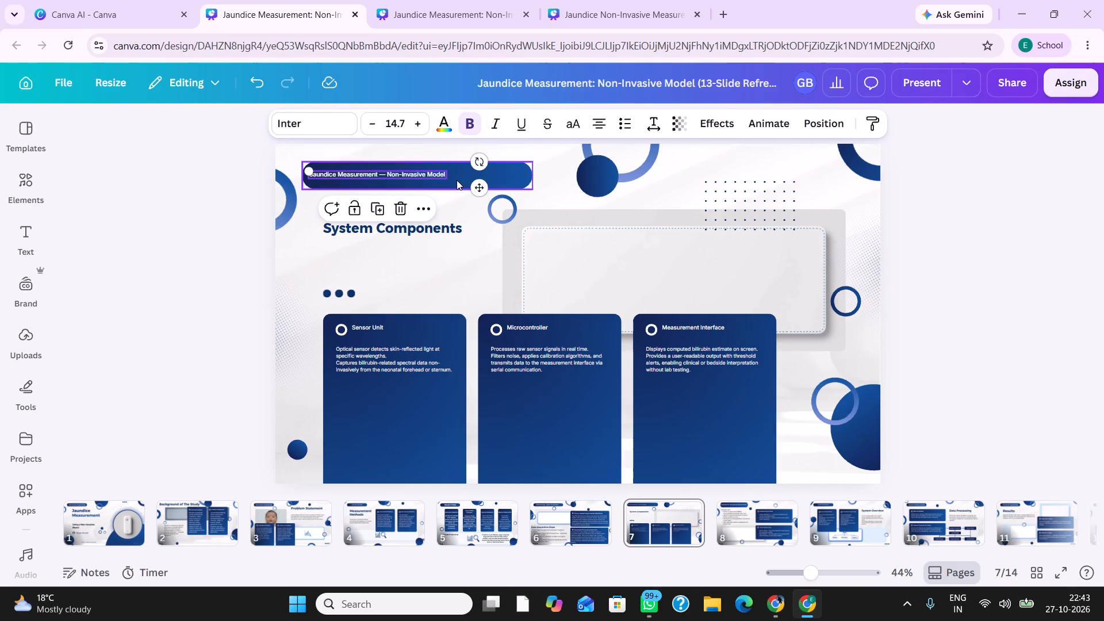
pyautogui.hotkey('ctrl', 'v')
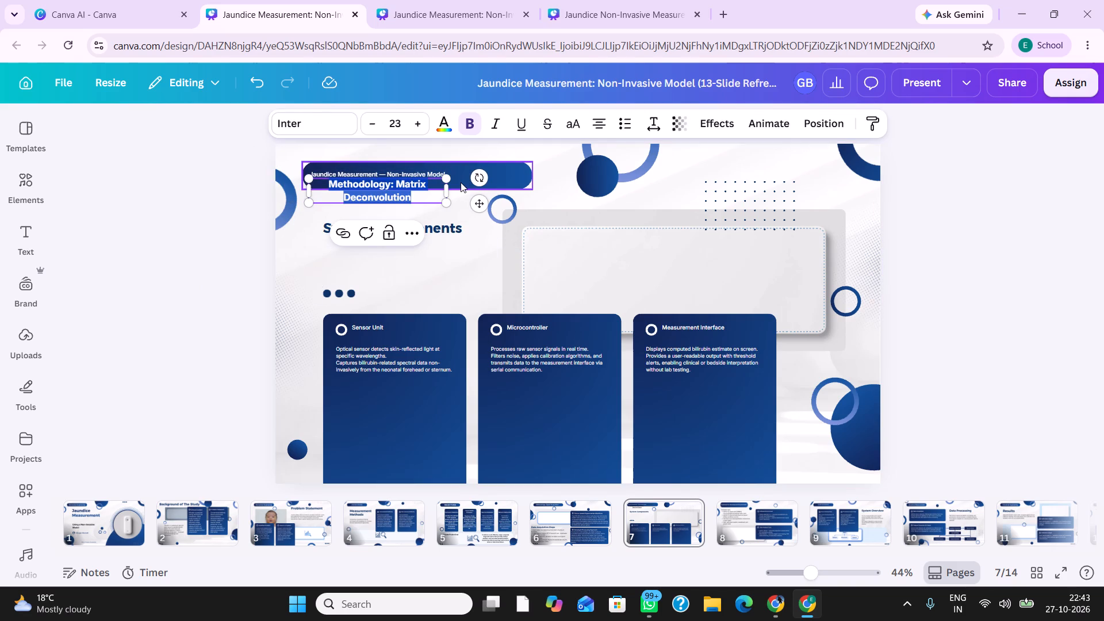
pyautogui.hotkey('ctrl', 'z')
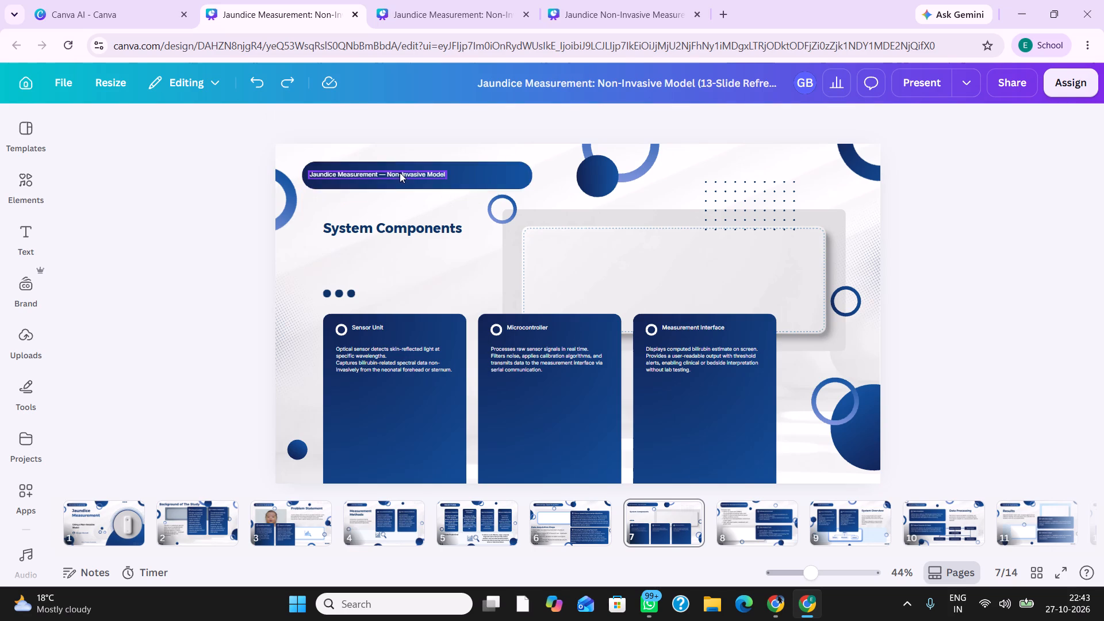
# Replace the "Jaundice Measurement — Non-Invasive Model" title tag text with "Methodology: Matrix Deconvolution".
pyautogui.click(401, 166)
pyautogui.tripleClick(404, 172)
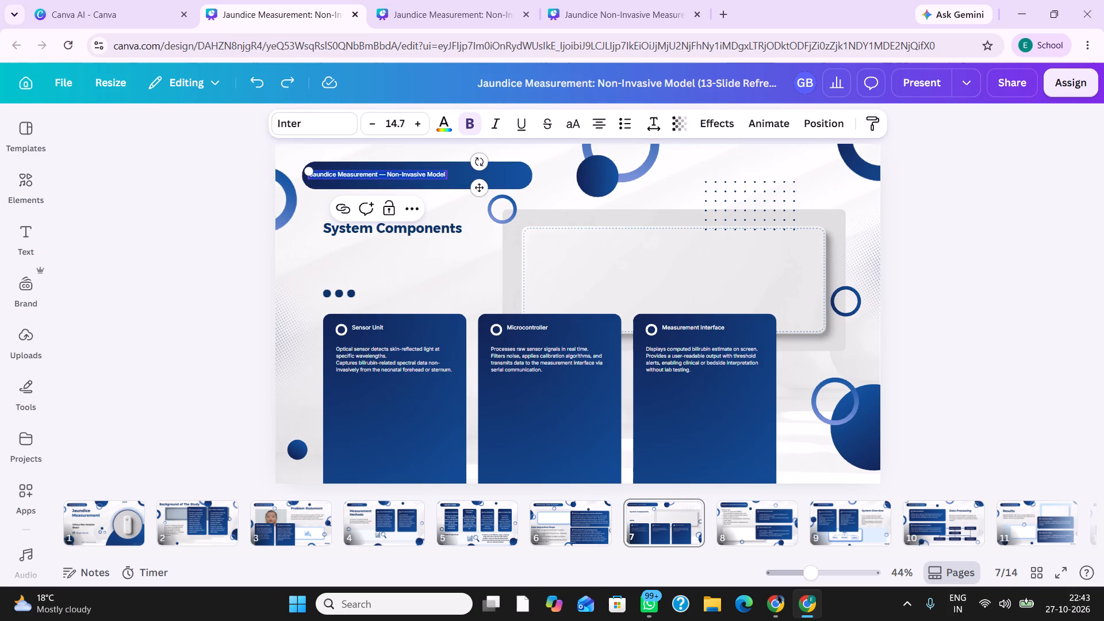
pyautogui.hotkey('ctrl', 'v')
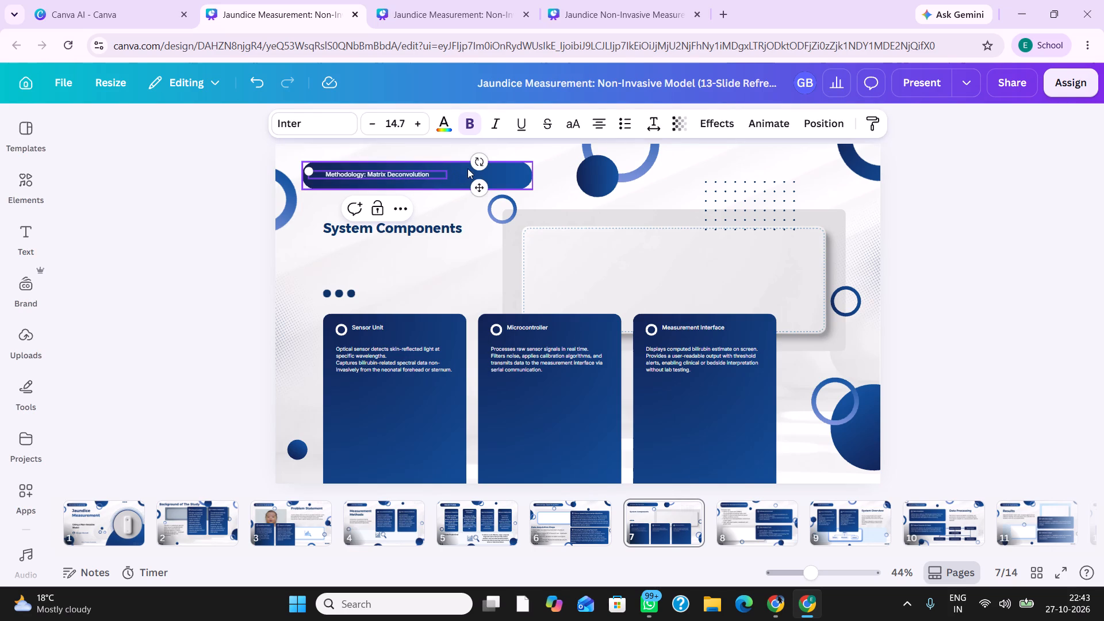
# Widen the title tag's text box to span the blue shape and enlarge its text to size 25.7.
pyautogui.click(434, 168)
pyautogui.click(435, 172)
pyautogui.doubleClick(431, 172)
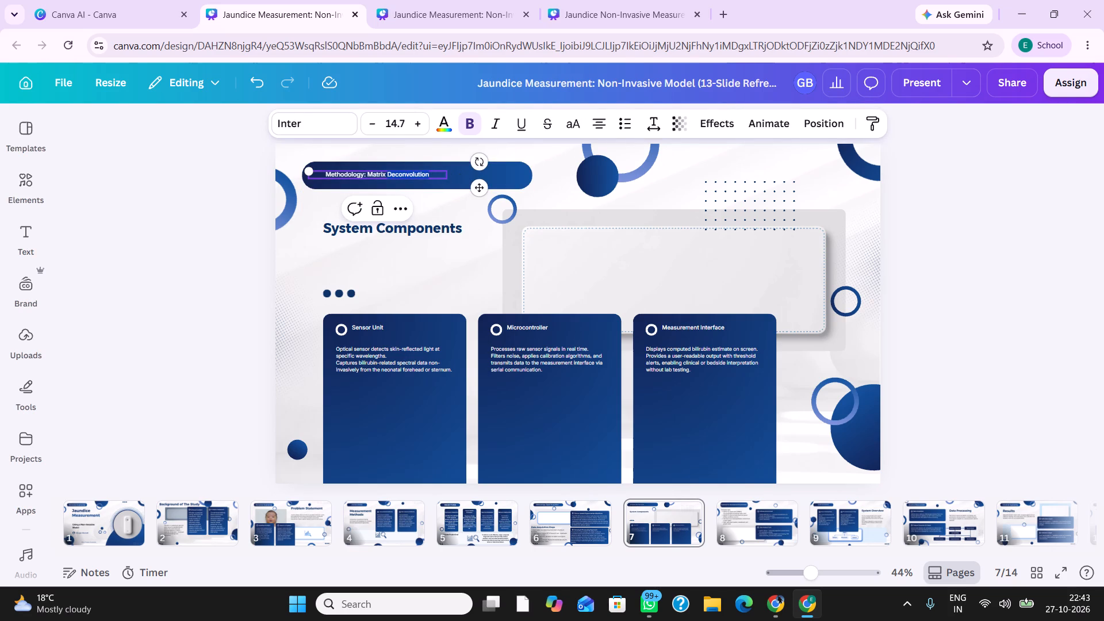
pyautogui.doubleClick(419, 173)
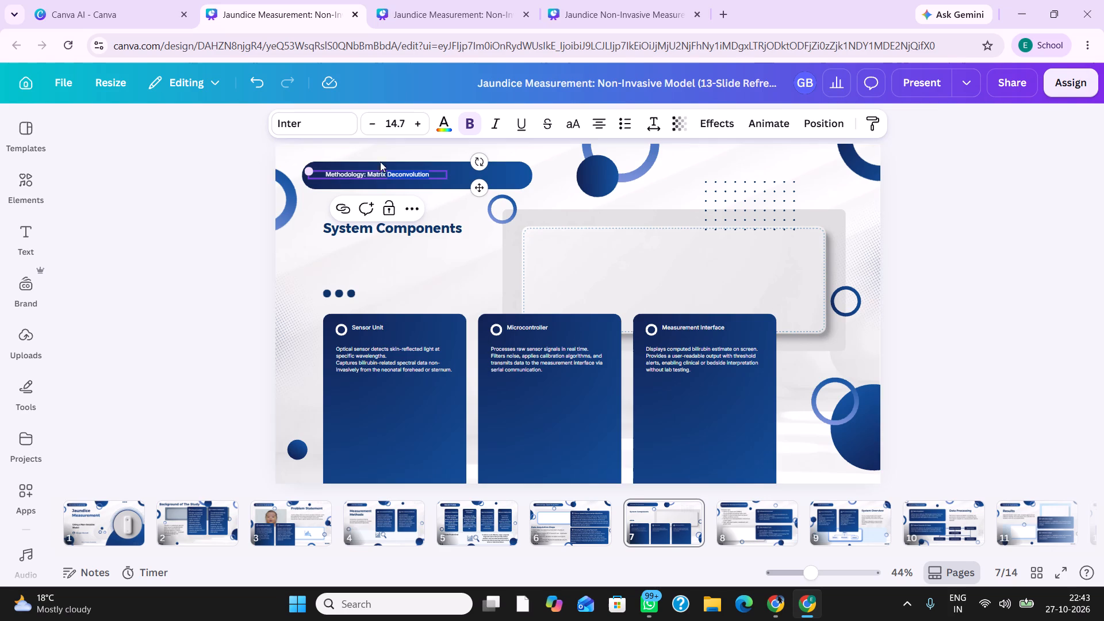
pyautogui.tripleClick(413, 126)
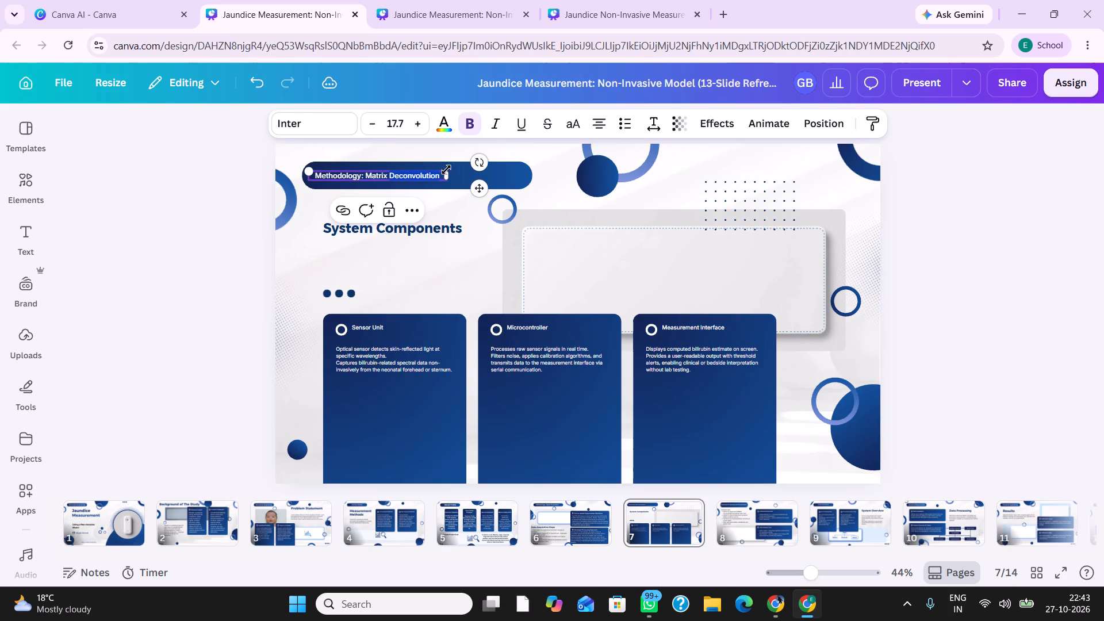
pyautogui.moveTo(447, 174); pyautogui.dragTo(527, 188)
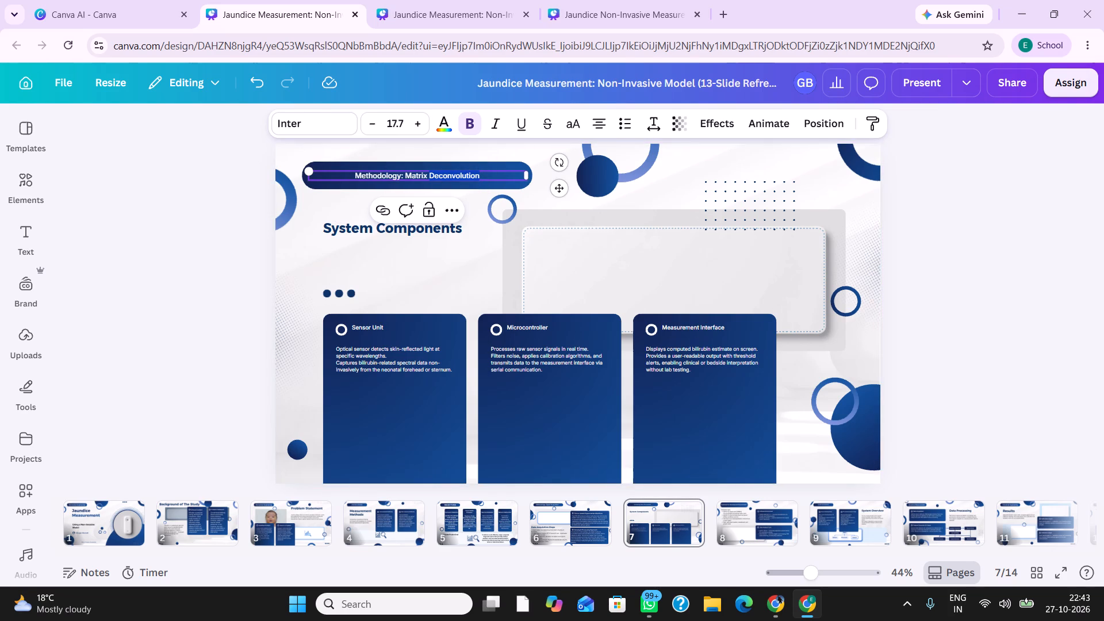
pyautogui.tripleClick(415, 120)
pyautogui.doubleClick(415, 120)
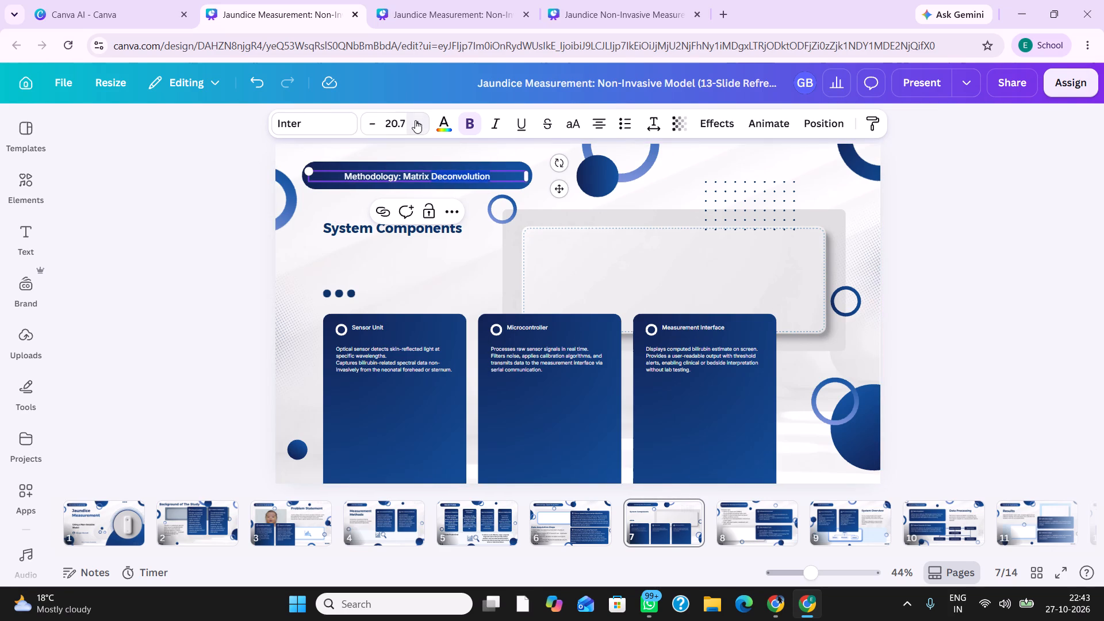
pyautogui.tripleClick(415, 120)
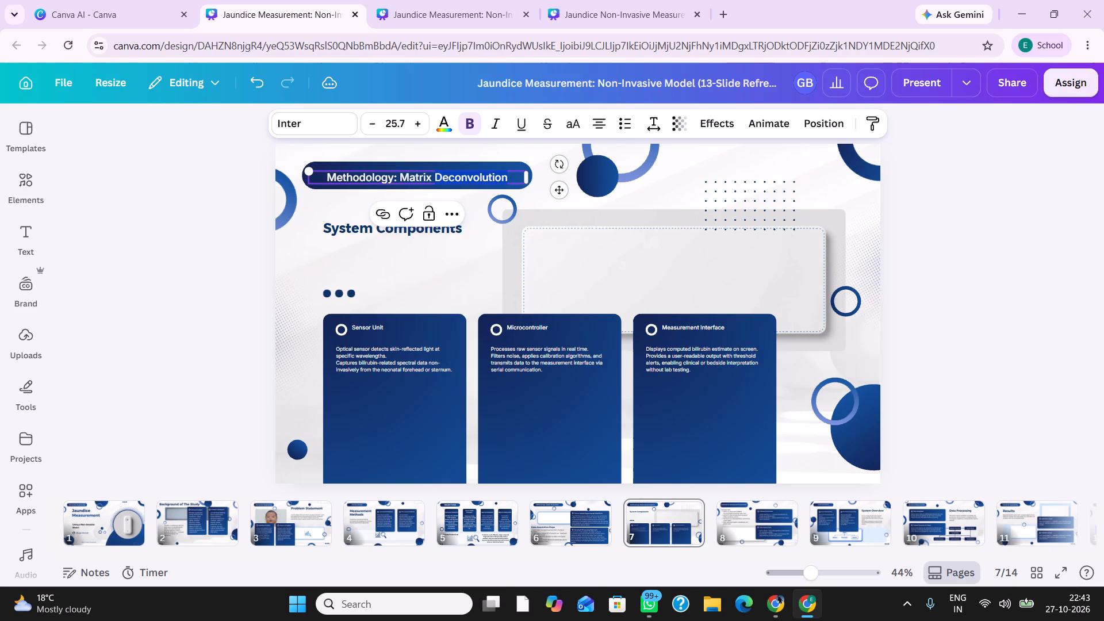
pyautogui.click(459, 168)
pyautogui.click(958, 230)
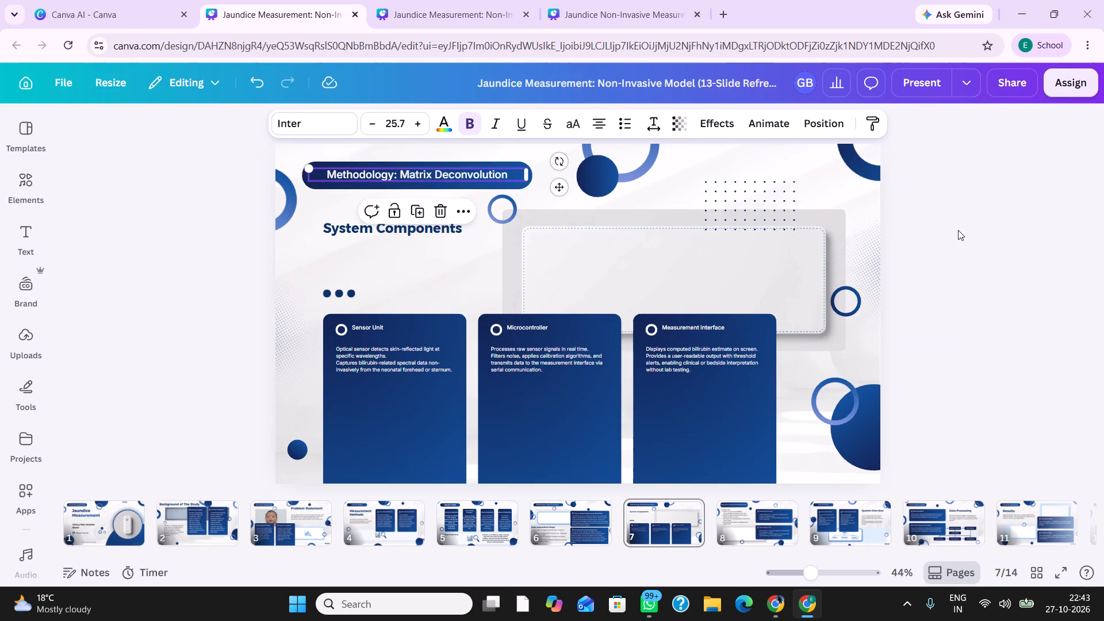
pyautogui.doubleClick(467, 227)
pyautogui.click(772, 609)
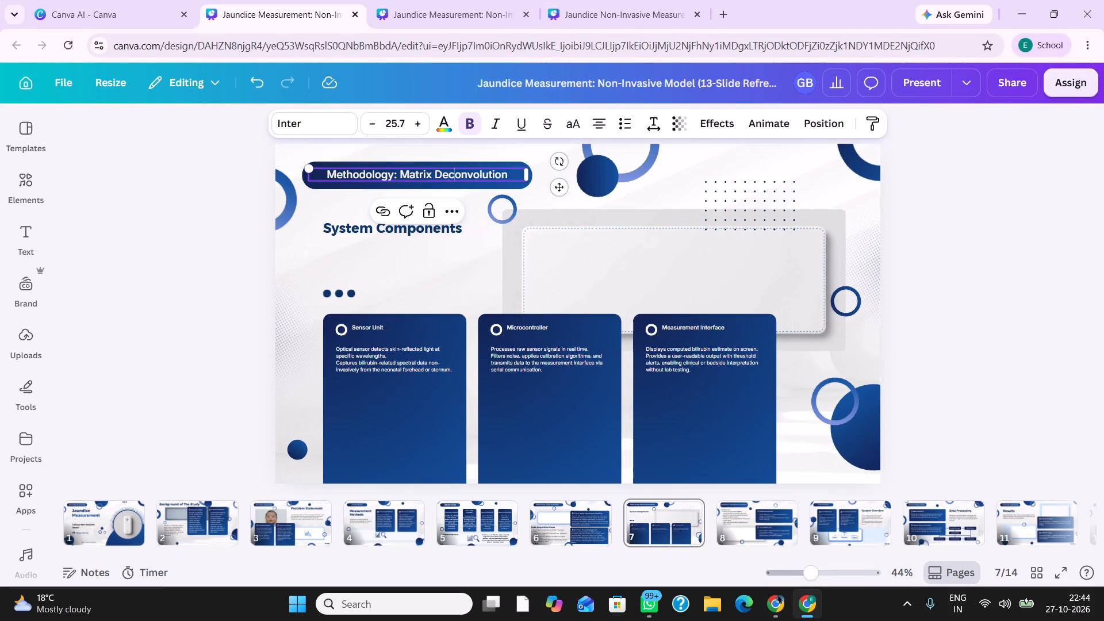
pyautogui.moveTo(446, 179); pyautogui.dragTo(412, 185)
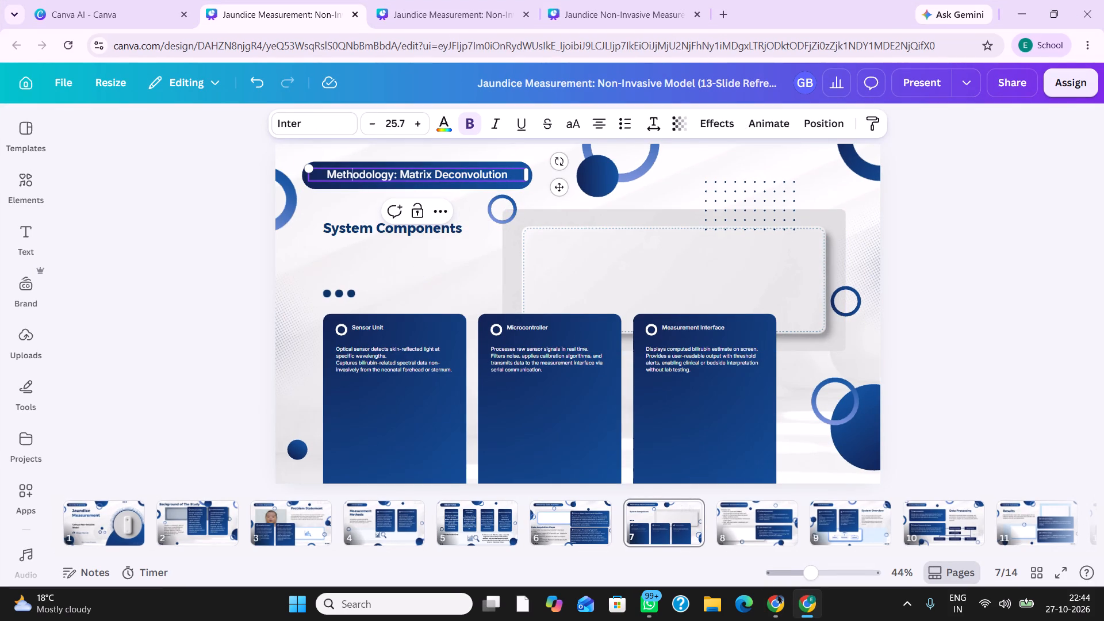
pyautogui.click(396, 173)
pyautogui.click(400, 174)
pyautogui.moveTo(400, 174); pyautogui.dragTo(508, 175)
pyautogui.hotkey('ctrl', 'x')
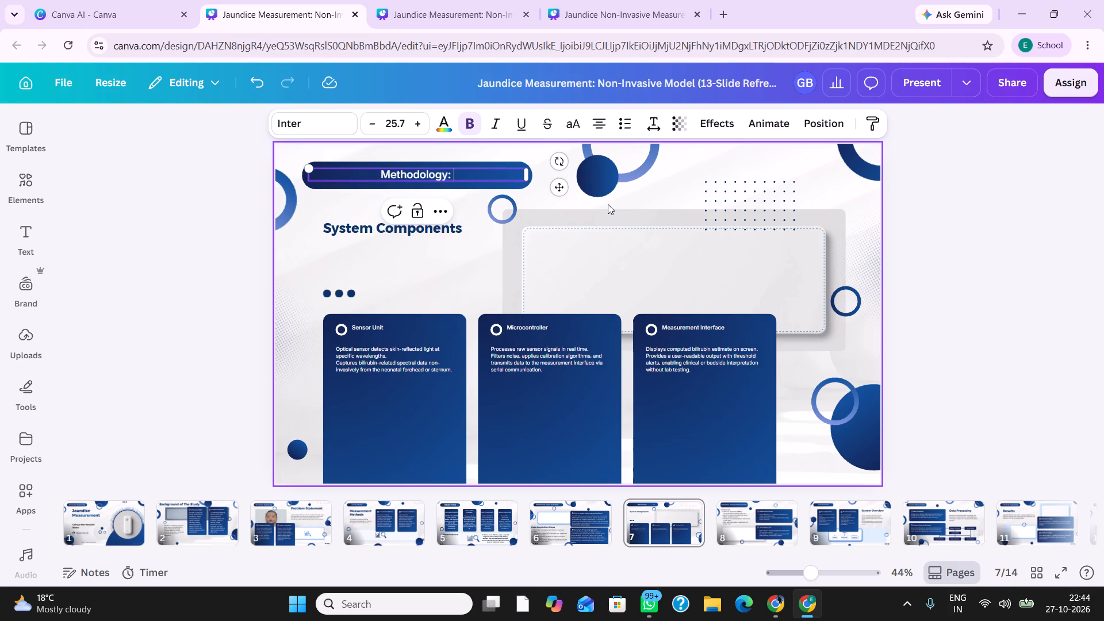
pyautogui.press('BackSpace')
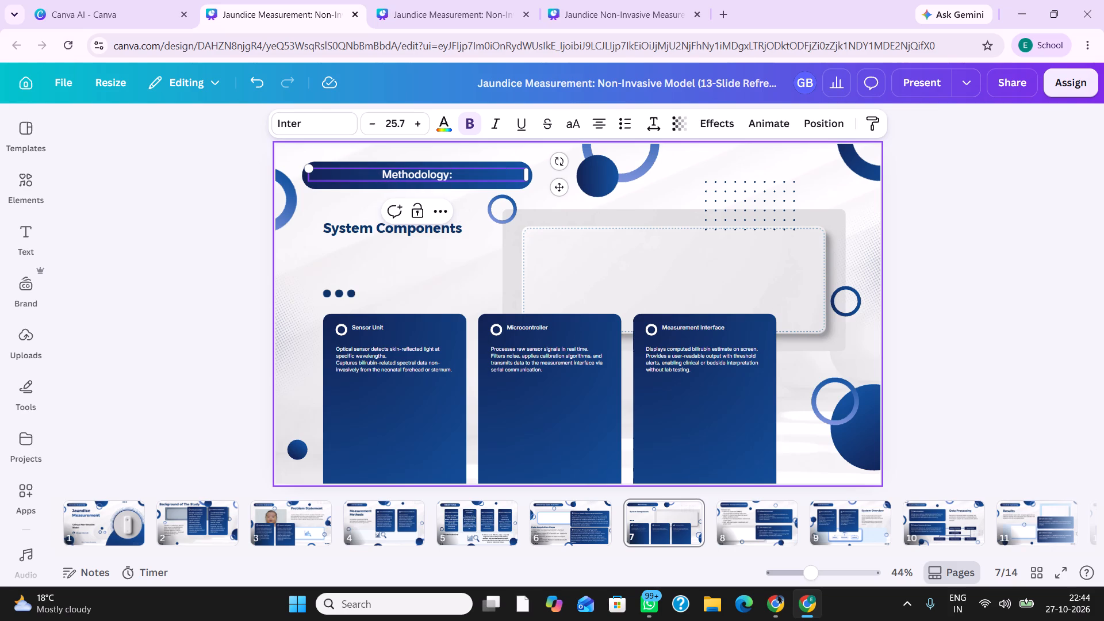
pyautogui.press('BackSpace')
# Shorten the title tag's blue shape to suit the single word, shift the "Methodology" text over it and narrow its text box.
pyautogui.click(513, 163)
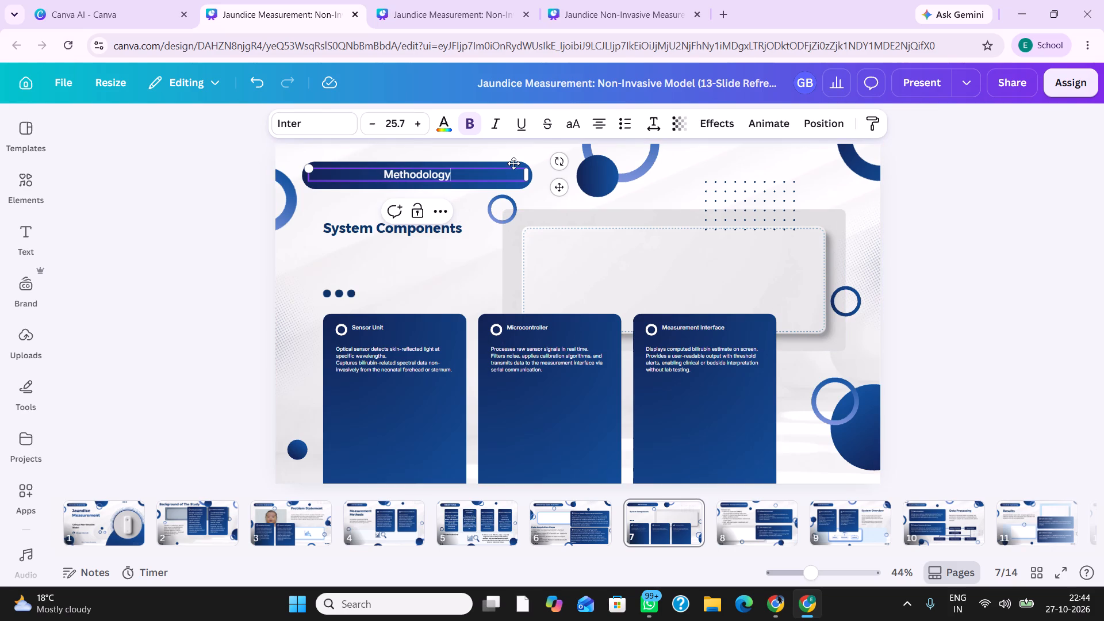
pyautogui.moveTo(532, 171); pyautogui.dragTo(455, 173)
pyautogui.click(438, 173)
pyautogui.moveTo(442, 167); pyautogui.dragTo(424, 169)
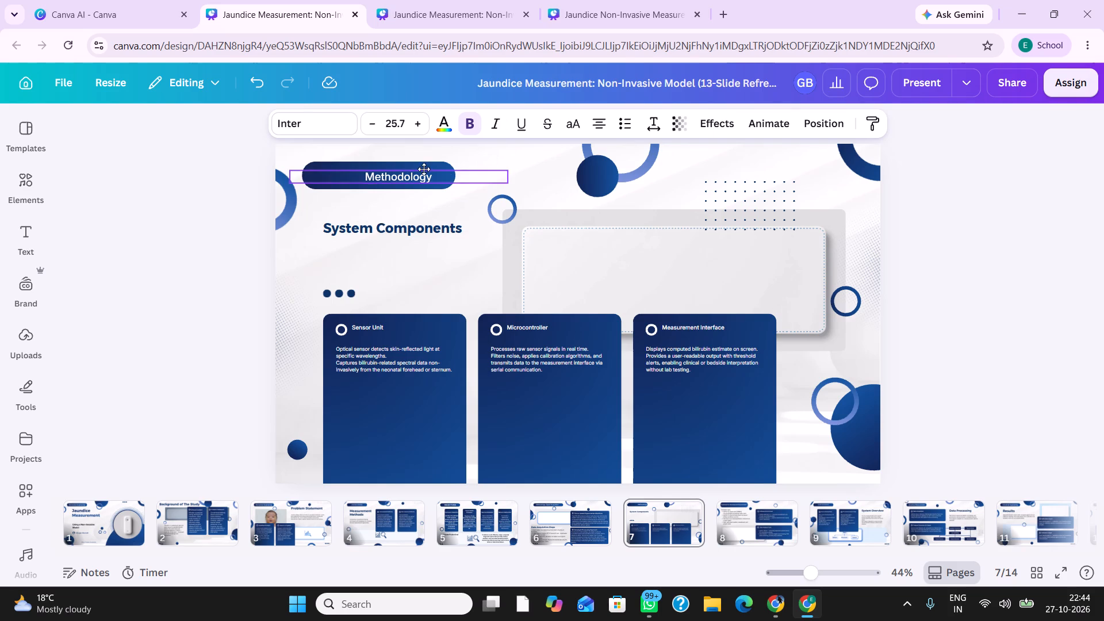
pyautogui.moveTo(424, 169); pyautogui.dragTo(407, 167)
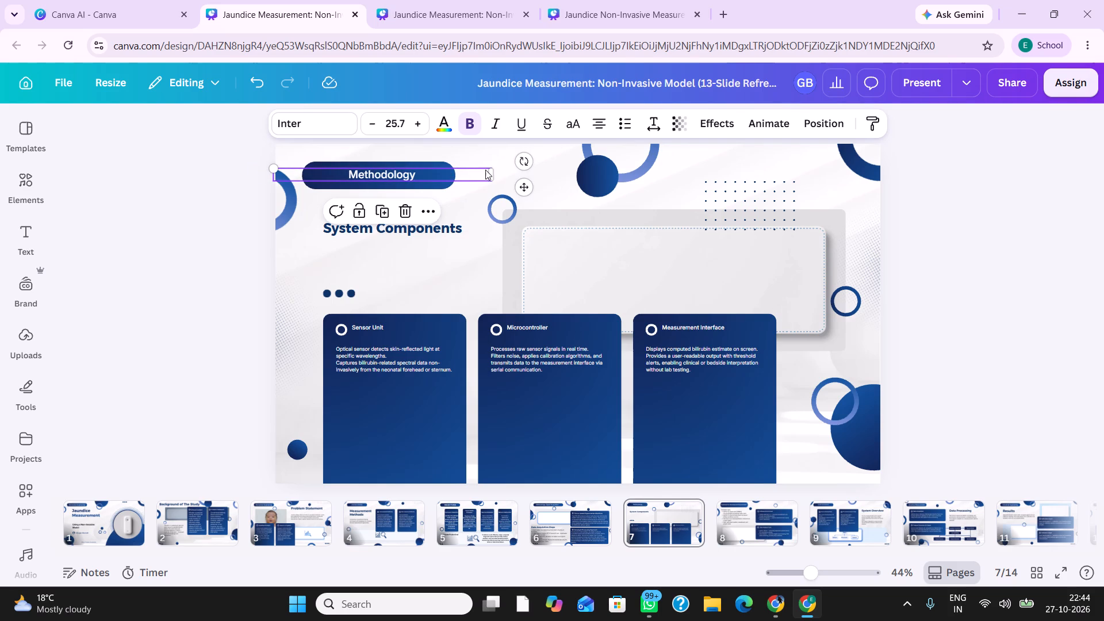
pyautogui.moveTo(492, 173); pyautogui.dragTo(435, 173)
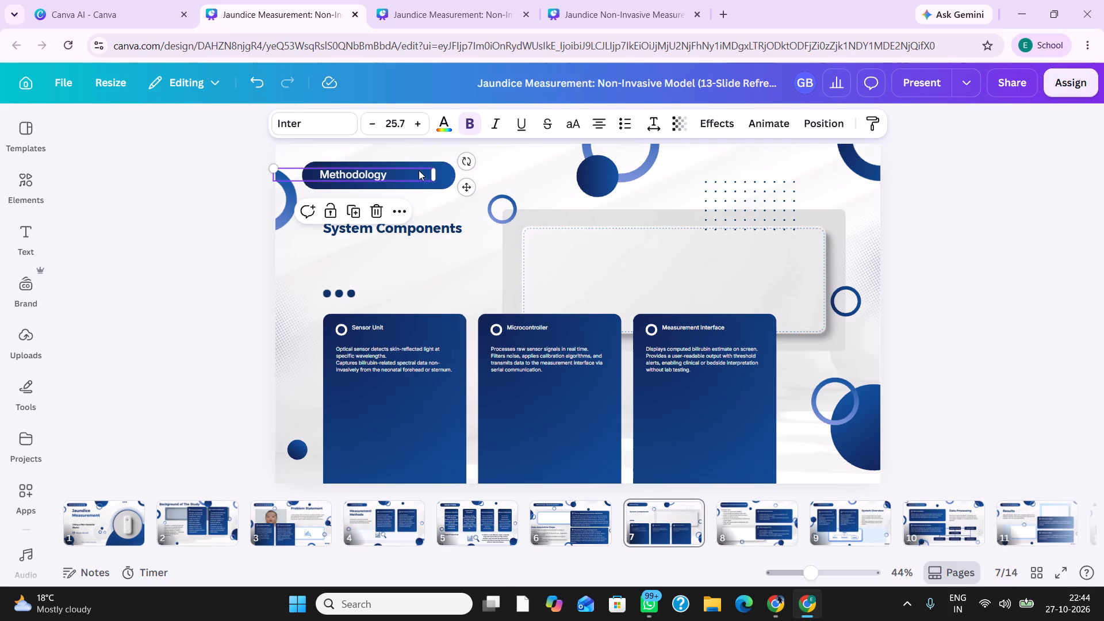
# Reposition the shortened blue shape so it sits roughly above the "System Components" heading.
pyautogui.click(416, 165)
pyautogui.moveTo(395, 172); pyautogui.dragTo(396, 172)
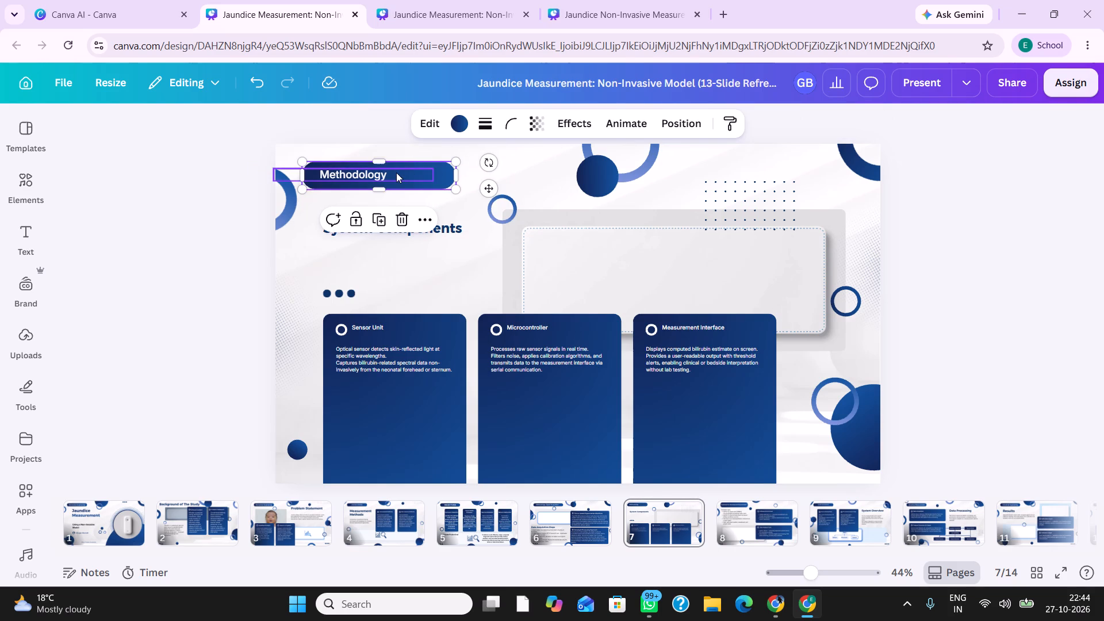
pyautogui.moveTo(396, 172); pyautogui.dragTo(407, 172)
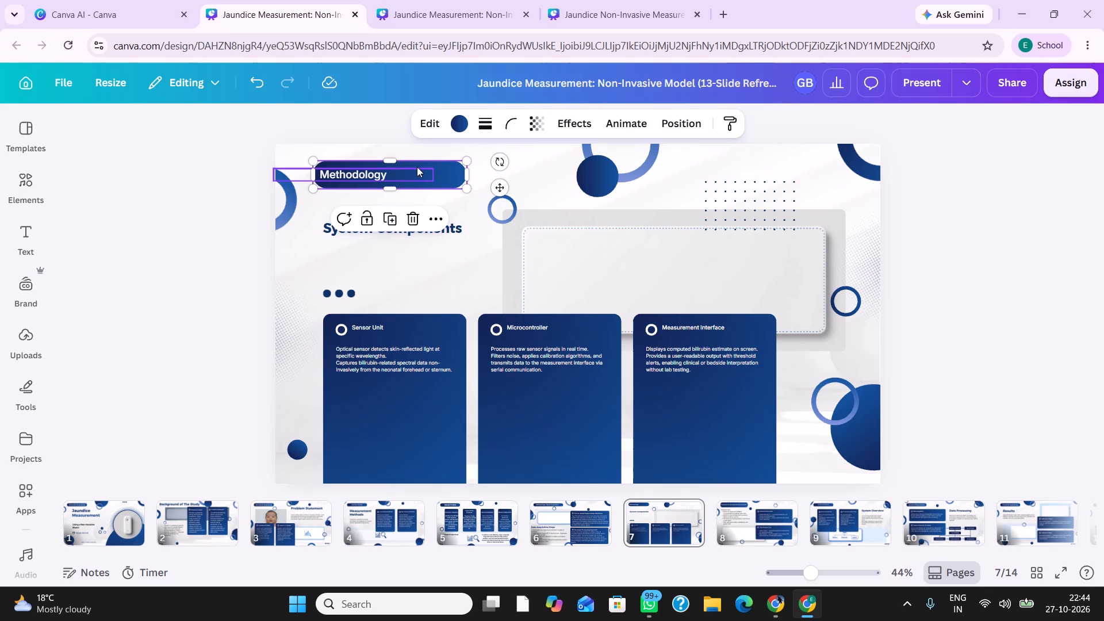
pyautogui.click(420, 164)
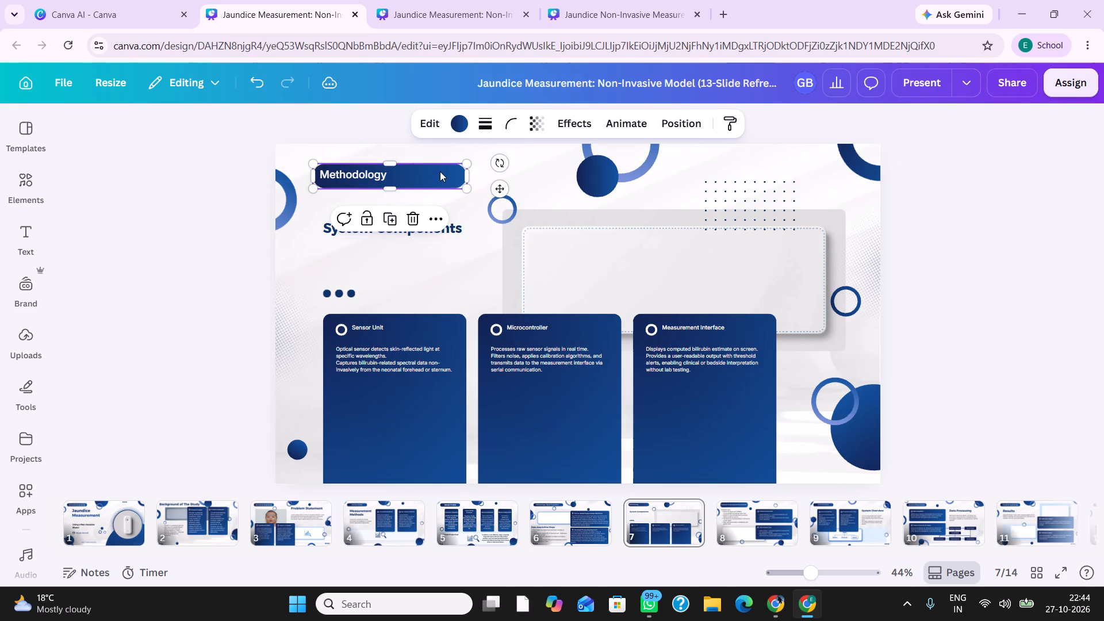
pyautogui.click(440, 171)
pyautogui.click(397, 174)
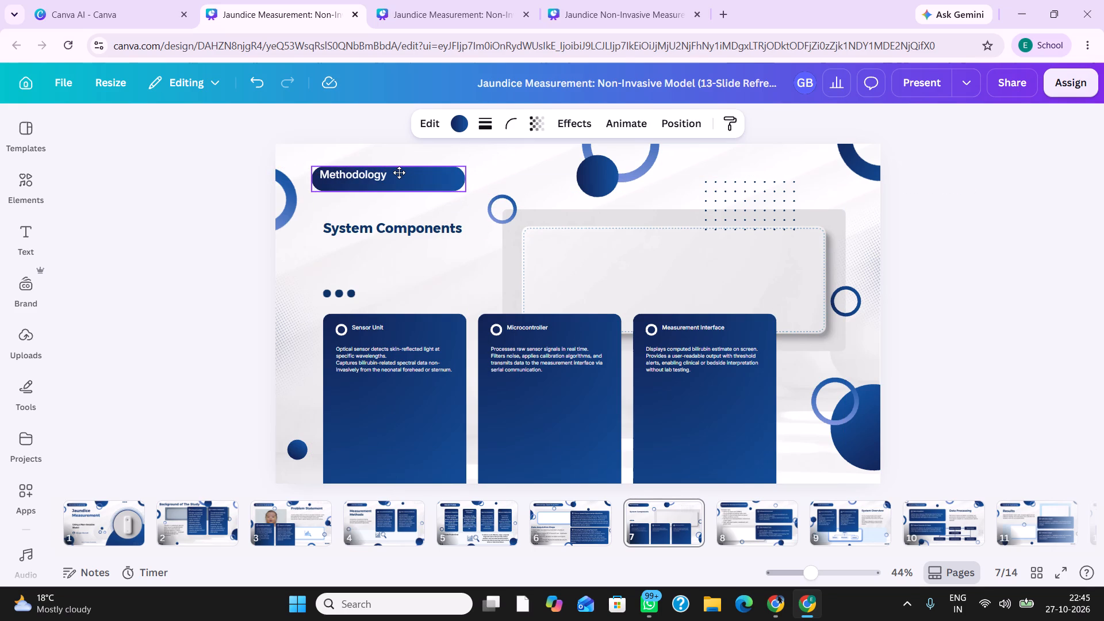
pyautogui.moveTo(388, 173); pyautogui.dragTo(400, 176)
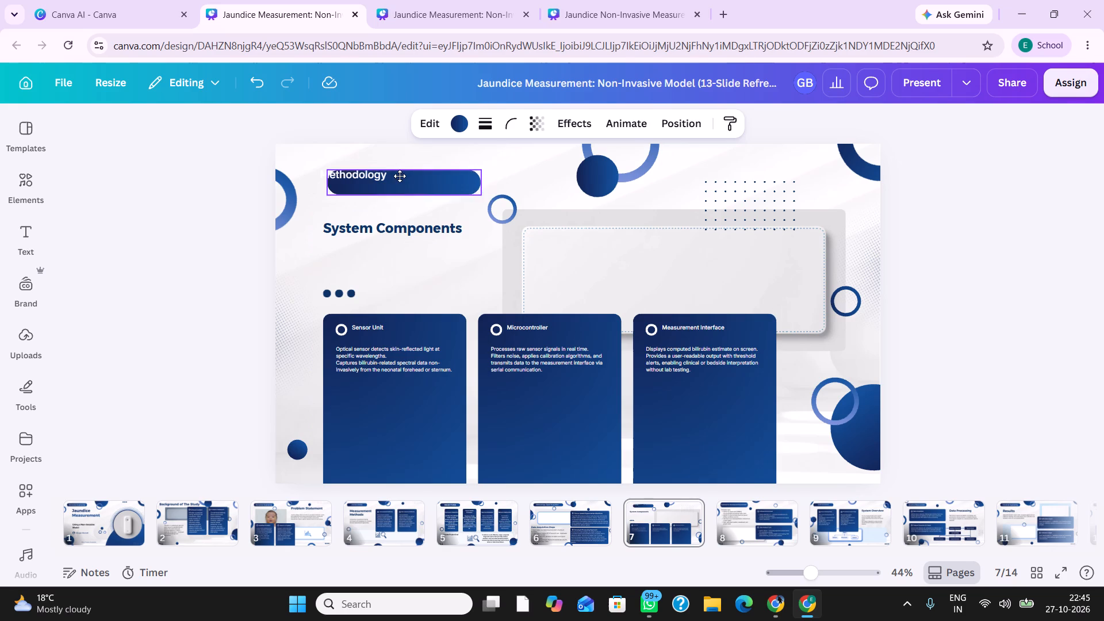
pyautogui.moveTo(400, 176); pyautogui.dragTo(393, 174)
# Fit the "Methodology" text box within the blue shape, set its font size to 25.8 and centre the word on the shape.
pyautogui.doubleClick(373, 173)
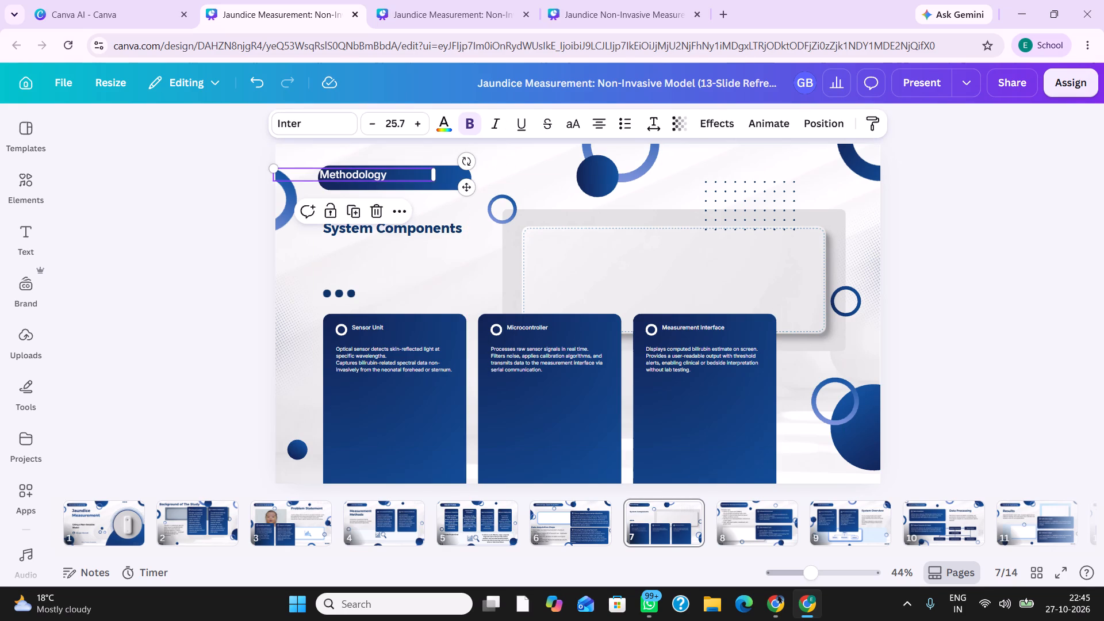
pyautogui.moveTo(377, 173); pyautogui.dragTo(405, 171)
pyautogui.click(422, 171)
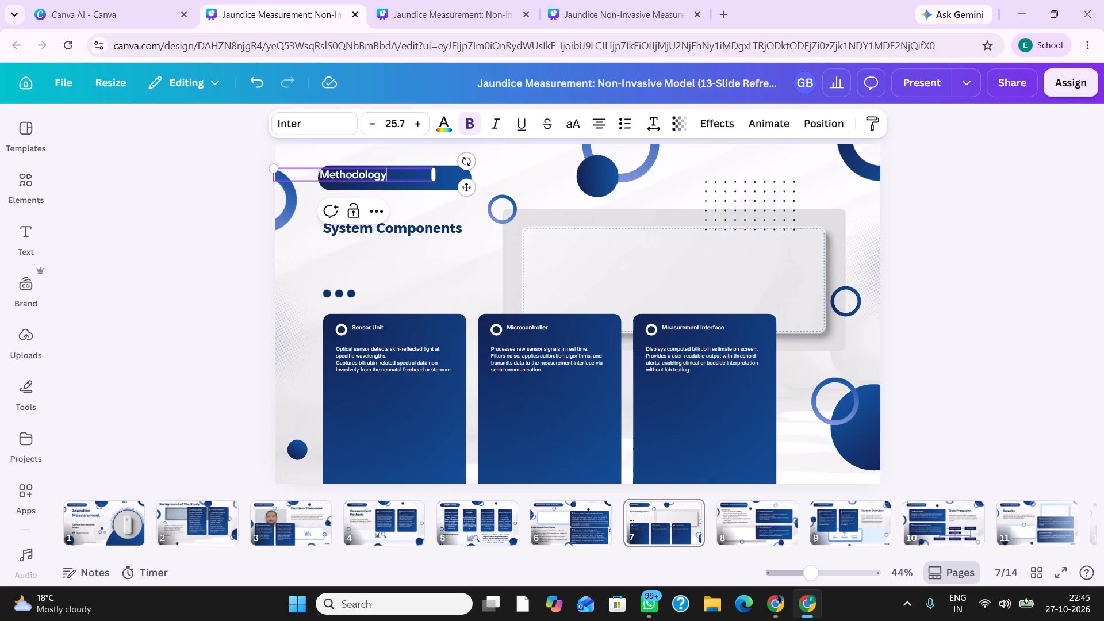
pyautogui.click(337, 175)
pyautogui.moveTo(295, 177); pyautogui.dragTo(301, 179)
pyautogui.moveTo(301, 179); pyautogui.dragTo(326, 179)
pyautogui.click(416, 171)
pyautogui.moveTo(434, 178); pyautogui.dragTo(469, 181)
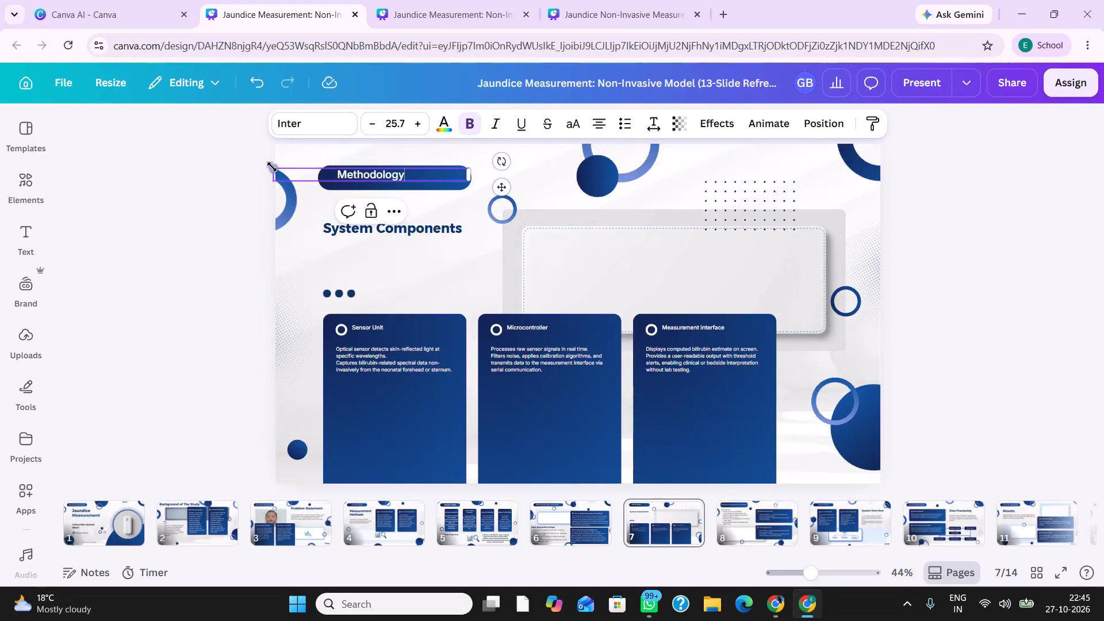
pyautogui.moveTo(276, 170); pyautogui.dragTo(297, 169)
pyautogui.moveTo(294, 177); pyautogui.dragTo(306, 177)
pyautogui.moveTo(293, 169); pyautogui.dragTo(347, 177)
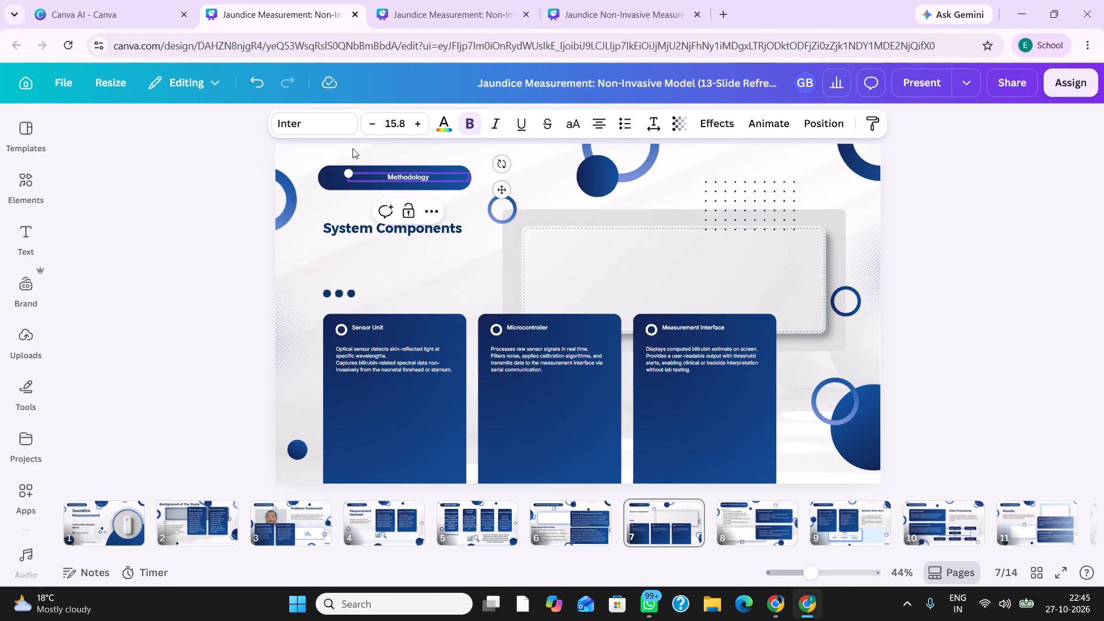
pyautogui.tripleClick(419, 126)
pyautogui.tripleClick(419, 126)
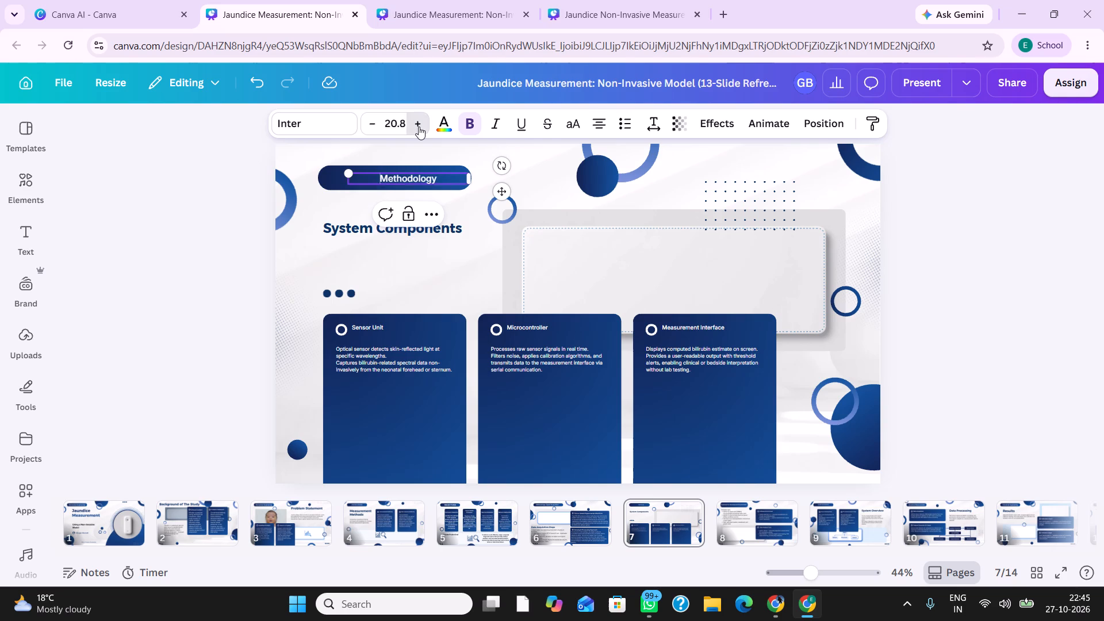
pyautogui.tripleClick(419, 126)
pyautogui.click(419, 126)
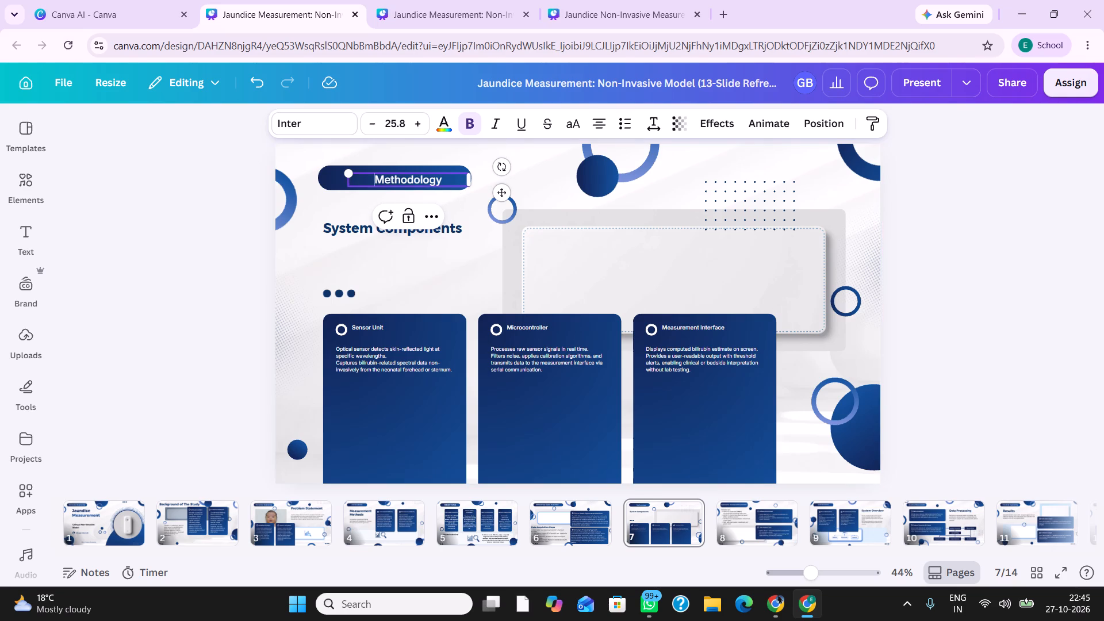
pyautogui.moveTo(470, 179); pyautogui.dragTo(435, 178)
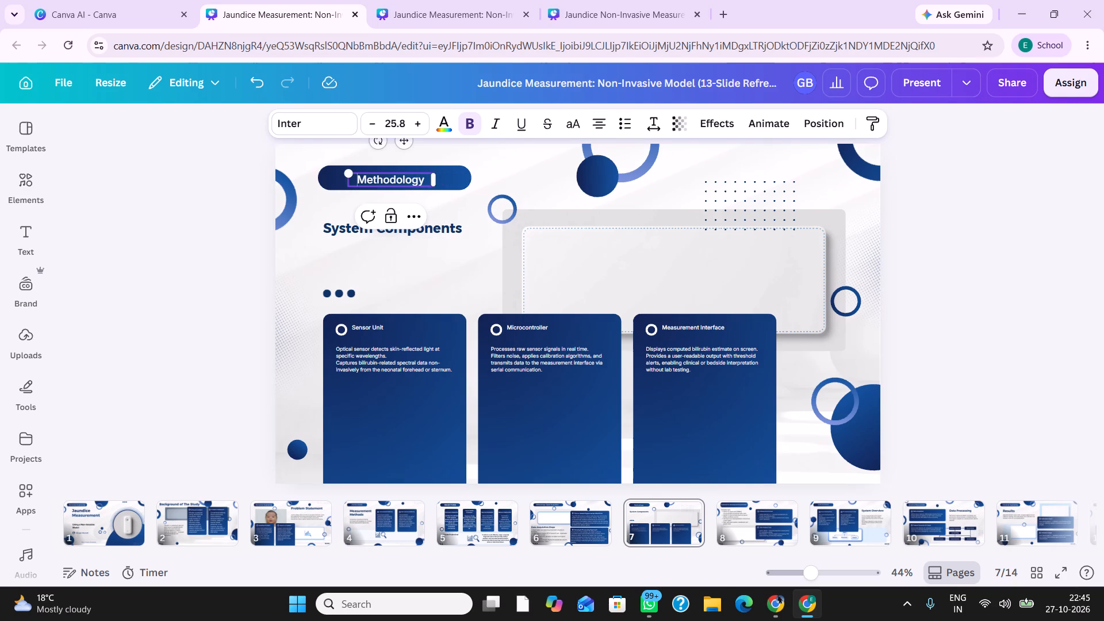
pyautogui.click(464, 175)
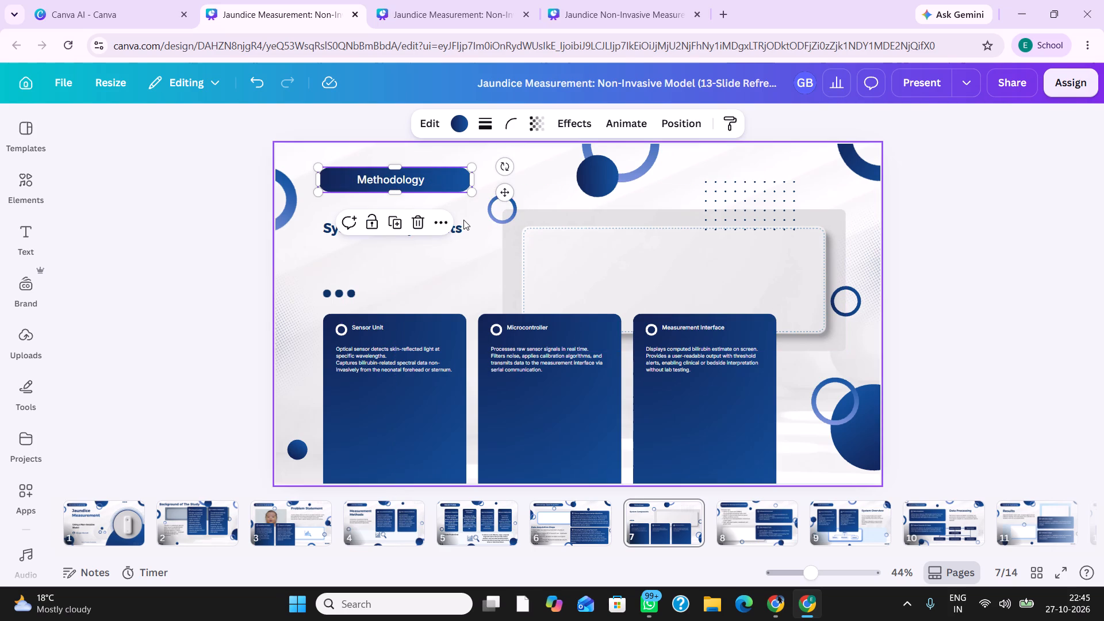
# Replace the "System Components" heading with the cut text "Matrix Deconvolution".
pyautogui.doubleClick(455, 229)
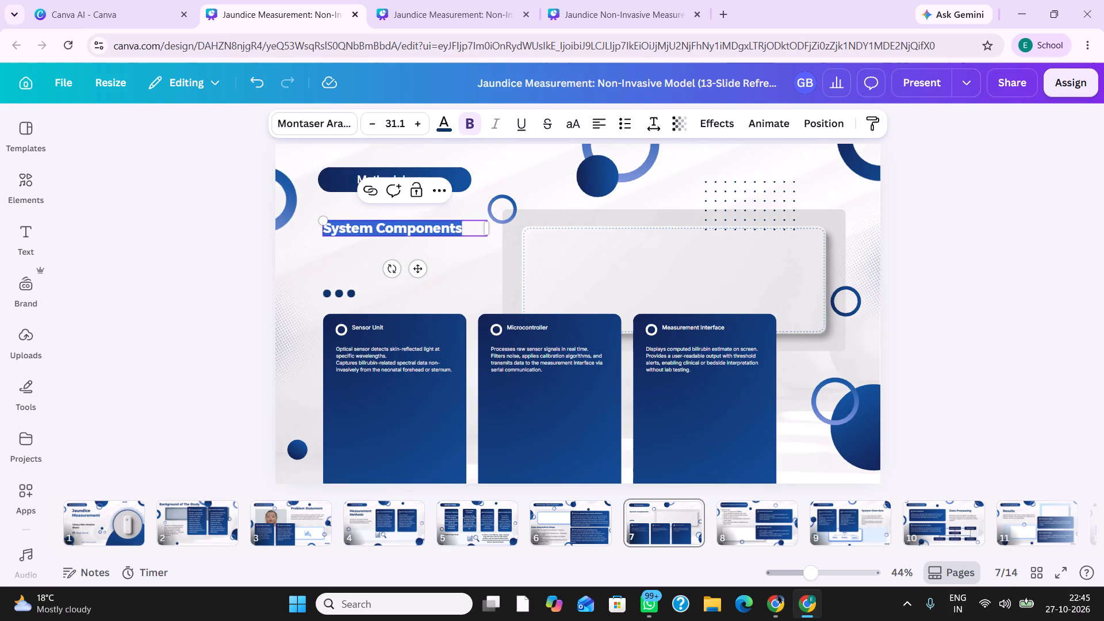
pyautogui.hotkey('ctrl', 'v')
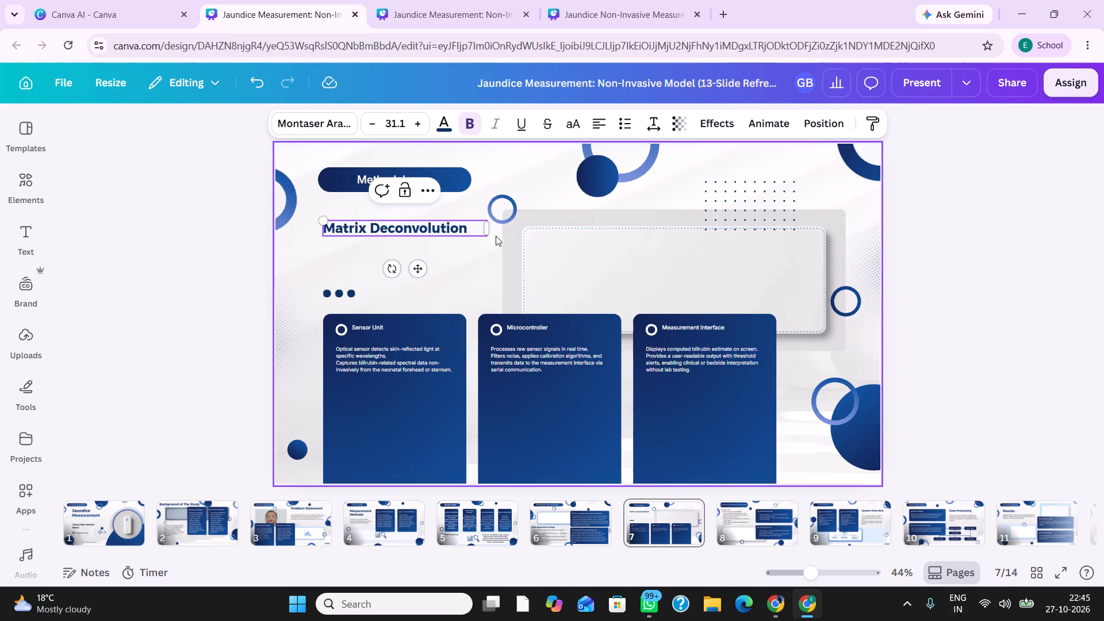
# Enlarge the "Matrix Deconvolution" heading to font size 53.8, fit its box so it wraps onto two lines and centre-align the text.
pyautogui.moveTo(488, 229); pyautogui.dragTo(461, 229)
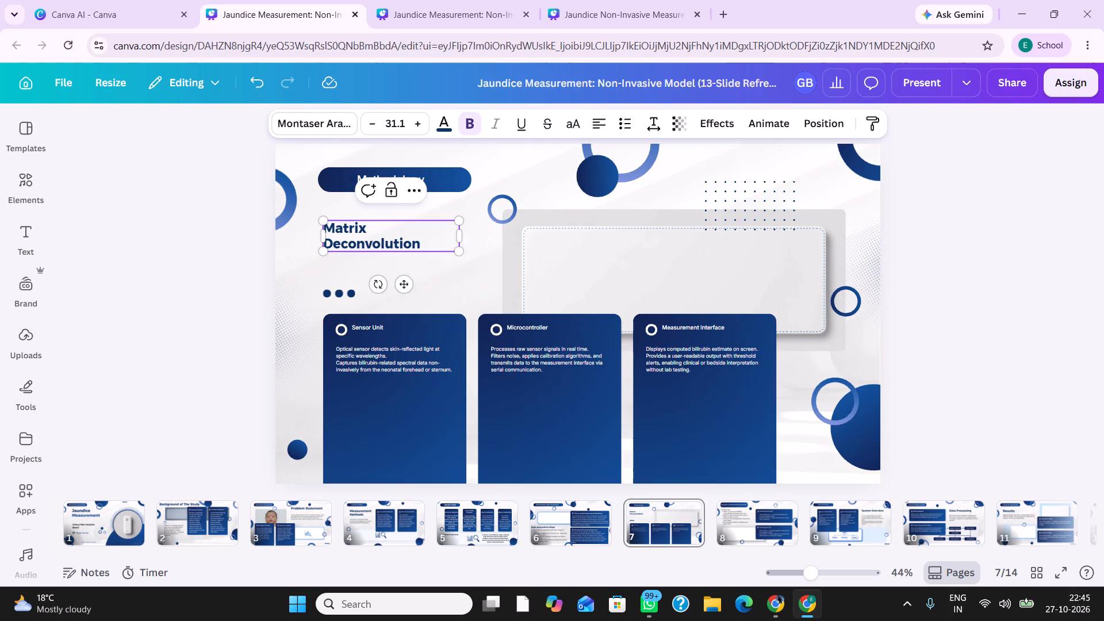
pyautogui.moveTo(460, 253); pyautogui.dragTo(454, 274)
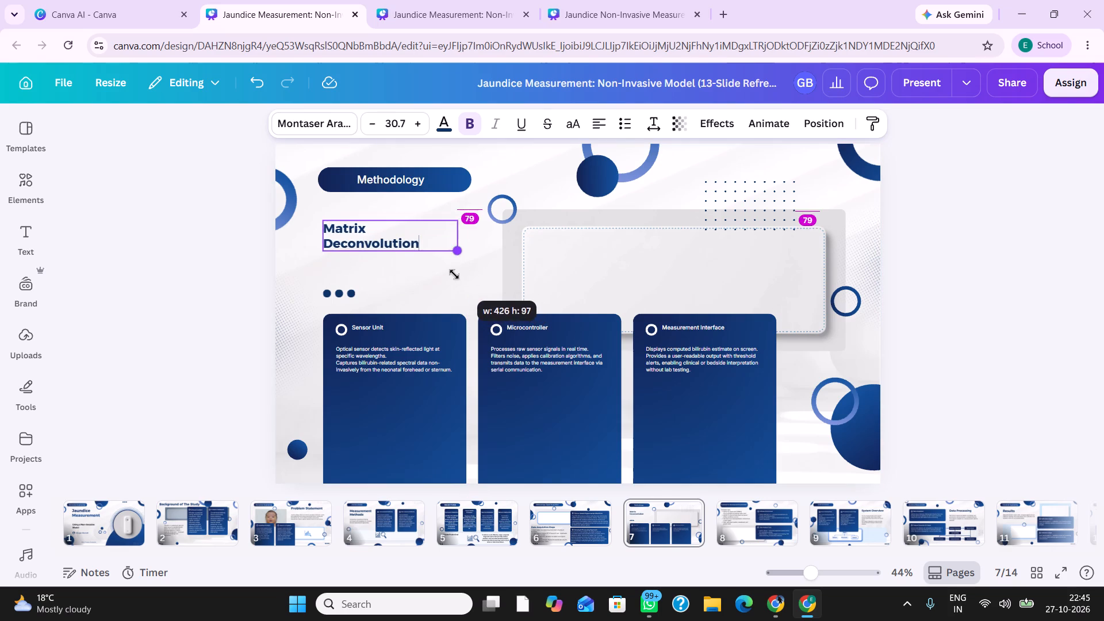
pyautogui.moveTo(454, 274); pyautogui.dragTo(555, 296)
pyautogui.moveTo(559, 248); pyautogui.dragTo(535, 248)
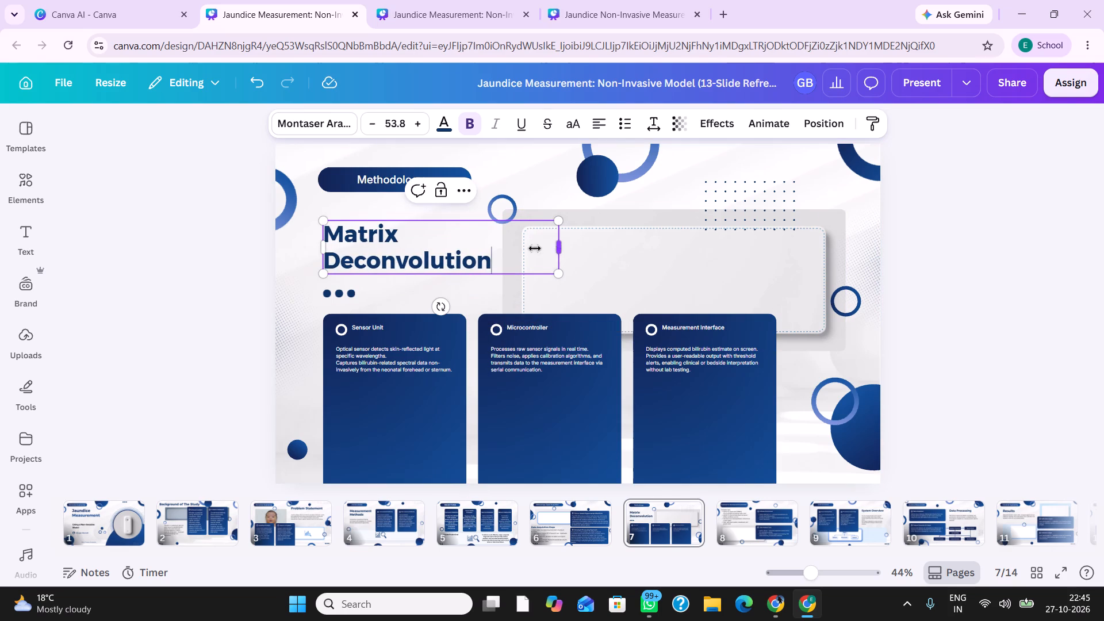
pyautogui.moveTo(535, 248); pyautogui.dragTo(481, 254)
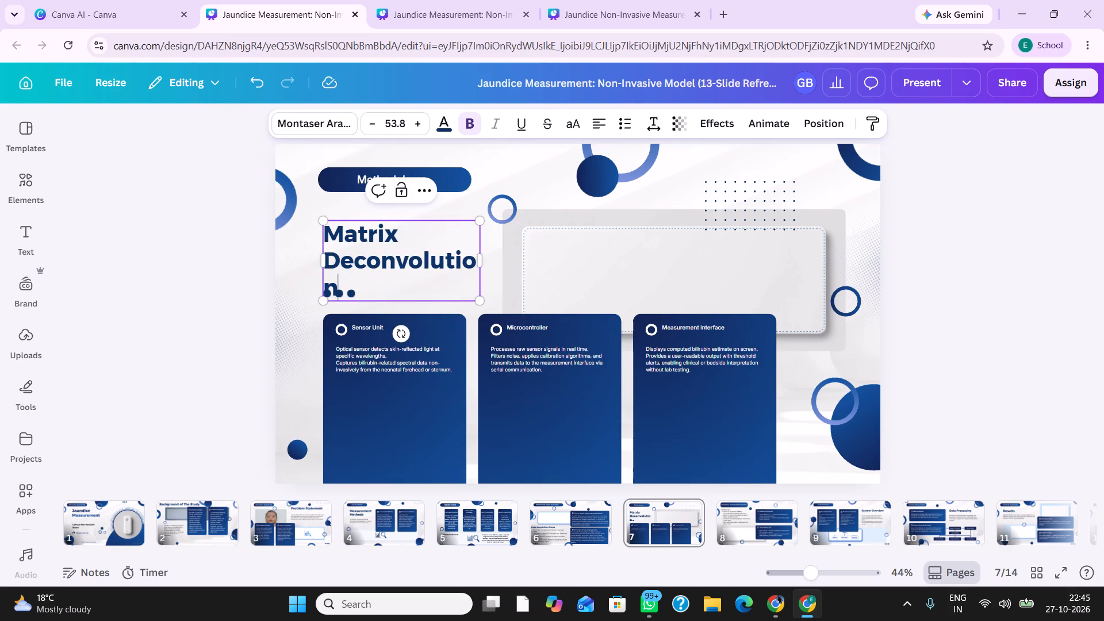
pyautogui.moveTo(323, 259); pyautogui.dragTo(299, 257)
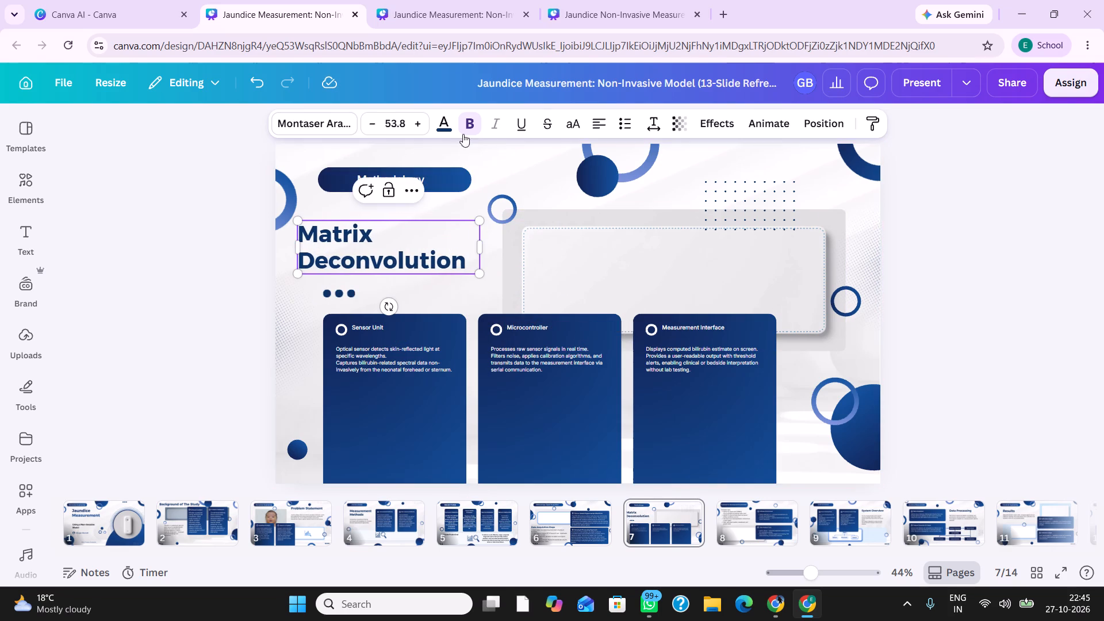
pyautogui.click(601, 125)
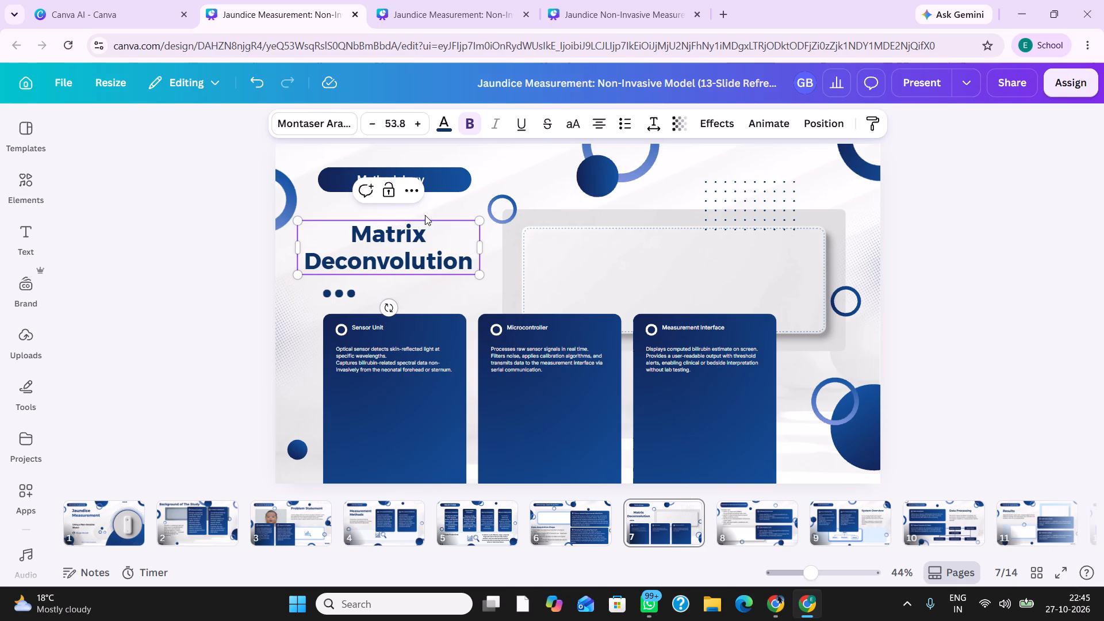
pyautogui.click(602, 250)
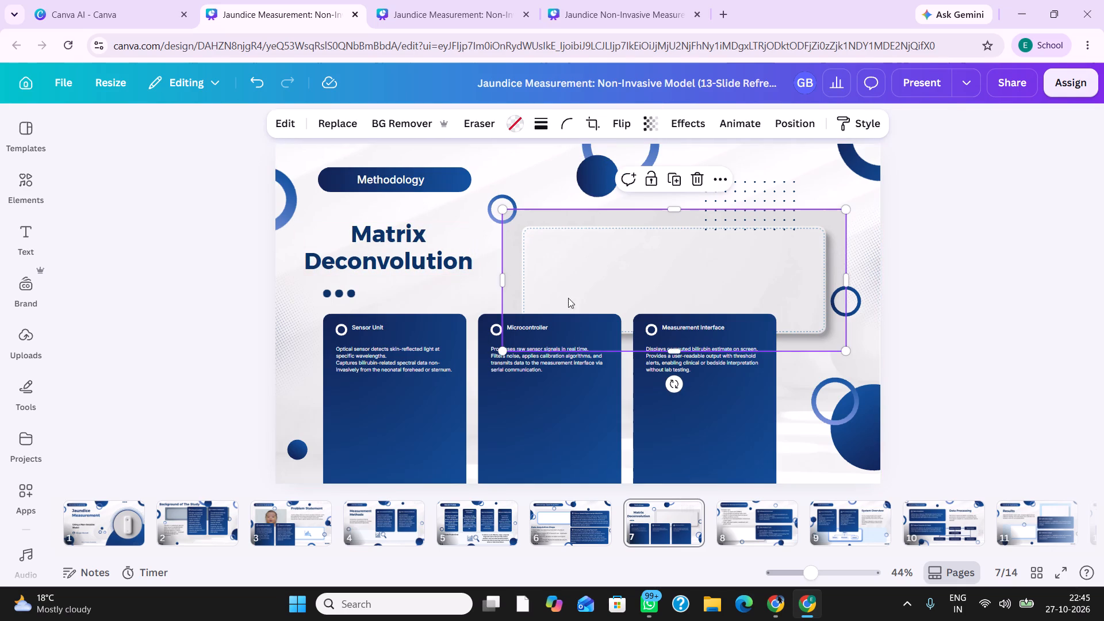
pyautogui.doubleClick(402, 327)
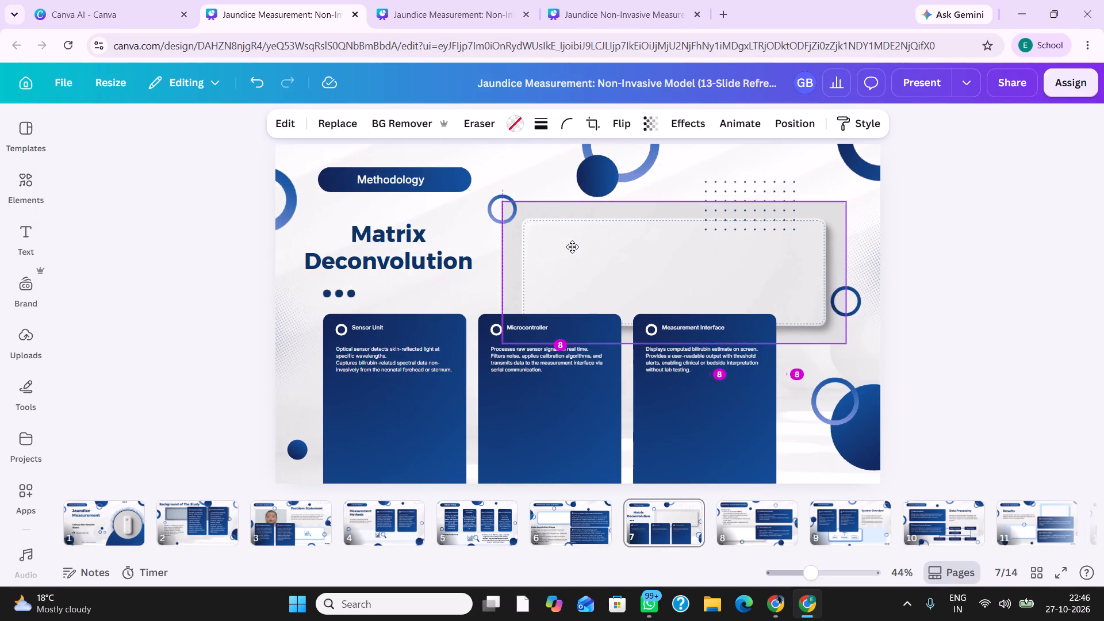
pyautogui.moveTo(572, 247); pyautogui.dragTo(572, 246)
pyautogui.moveTo(573, 245); pyautogui.dragTo(566, 238)
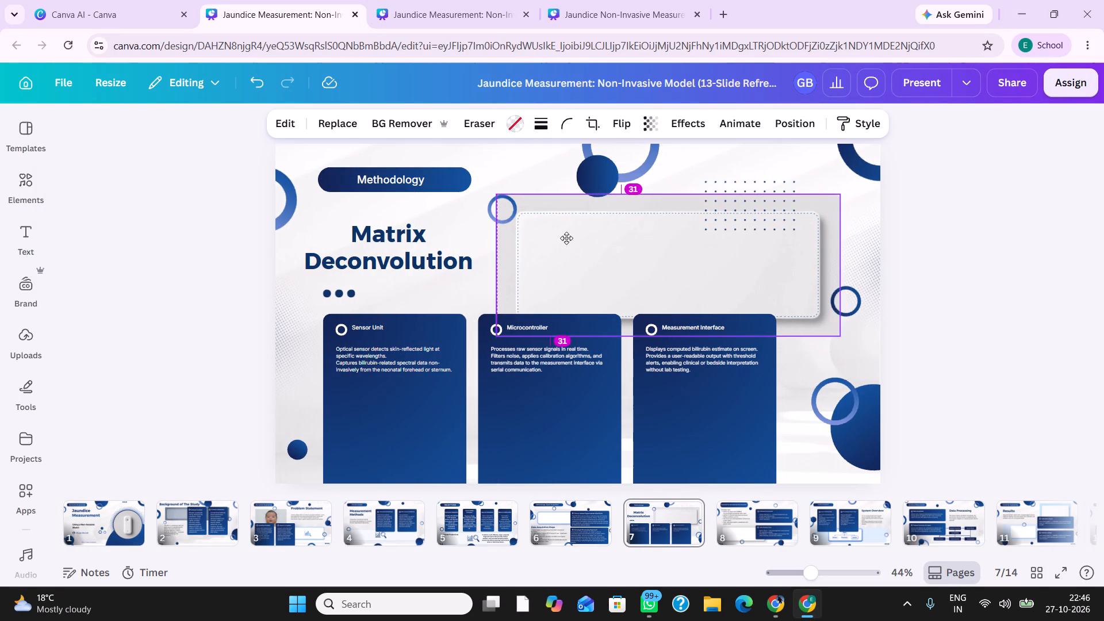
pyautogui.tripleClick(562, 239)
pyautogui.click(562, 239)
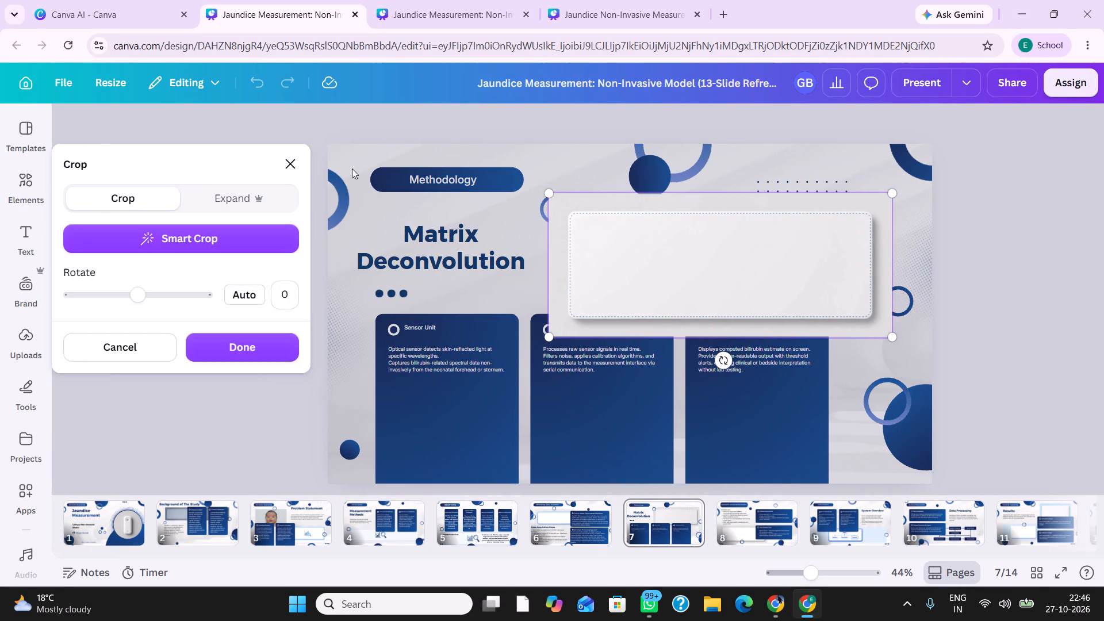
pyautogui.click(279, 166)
# Paste the copied Interference Problem paragraph onto the slide and move it over the dashed-outline panel.
pyautogui.rightClick(603, 256)
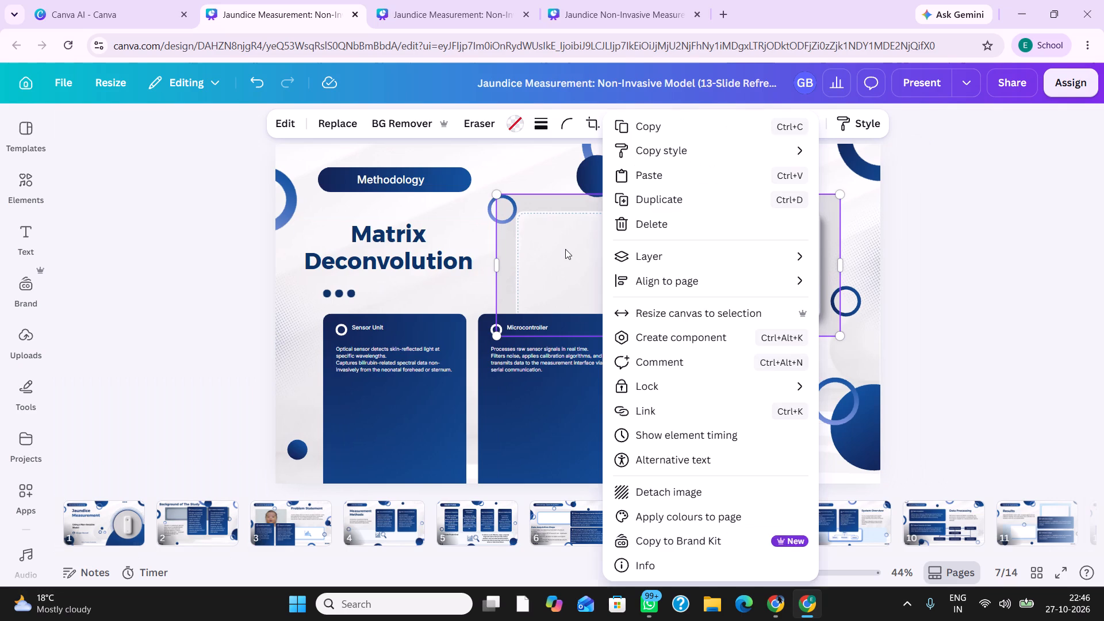
pyautogui.click(565, 249)
pyautogui.hotkey('ctrl', 'v')
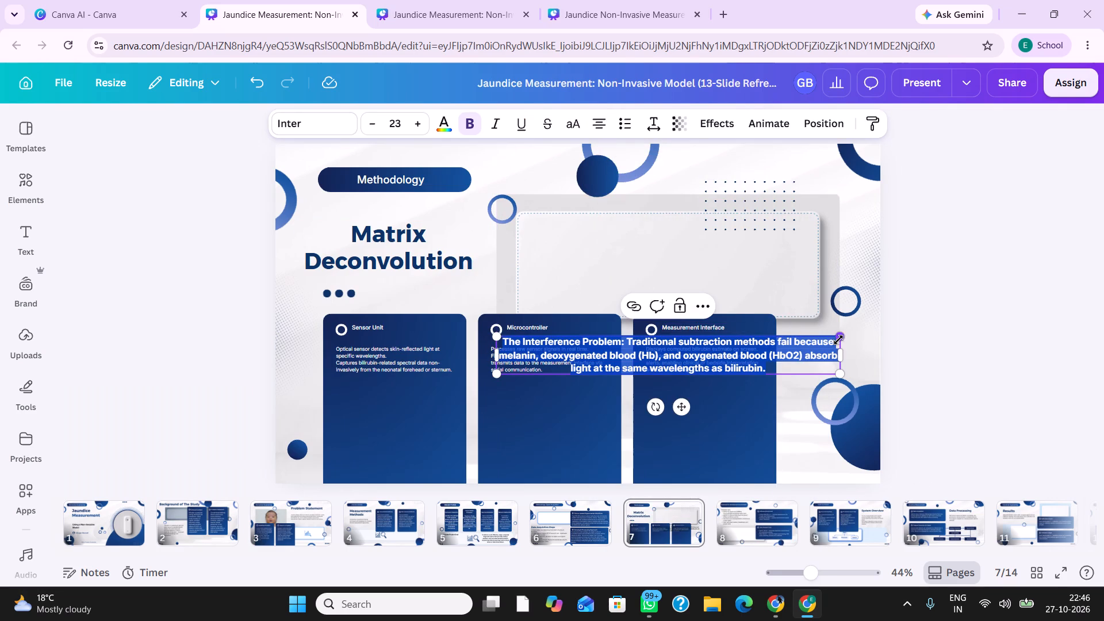
pyautogui.moveTo(840, 355); pyautogui.dragTo(835, 296)
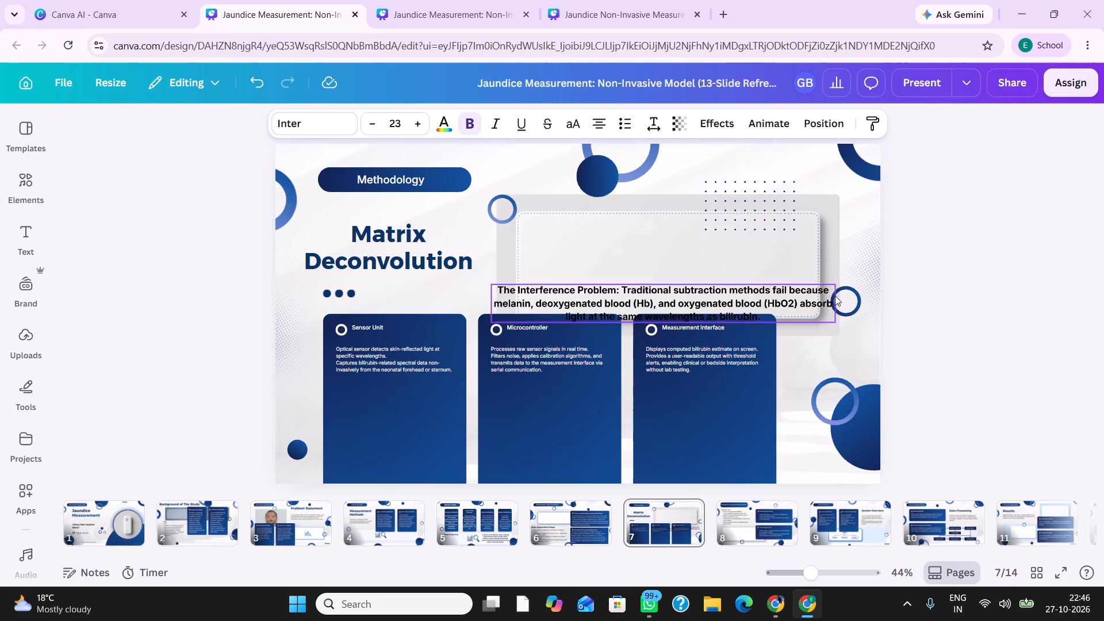
pyautogui.moveTo(835, 296); pyautogui.dragTo(839, 252)
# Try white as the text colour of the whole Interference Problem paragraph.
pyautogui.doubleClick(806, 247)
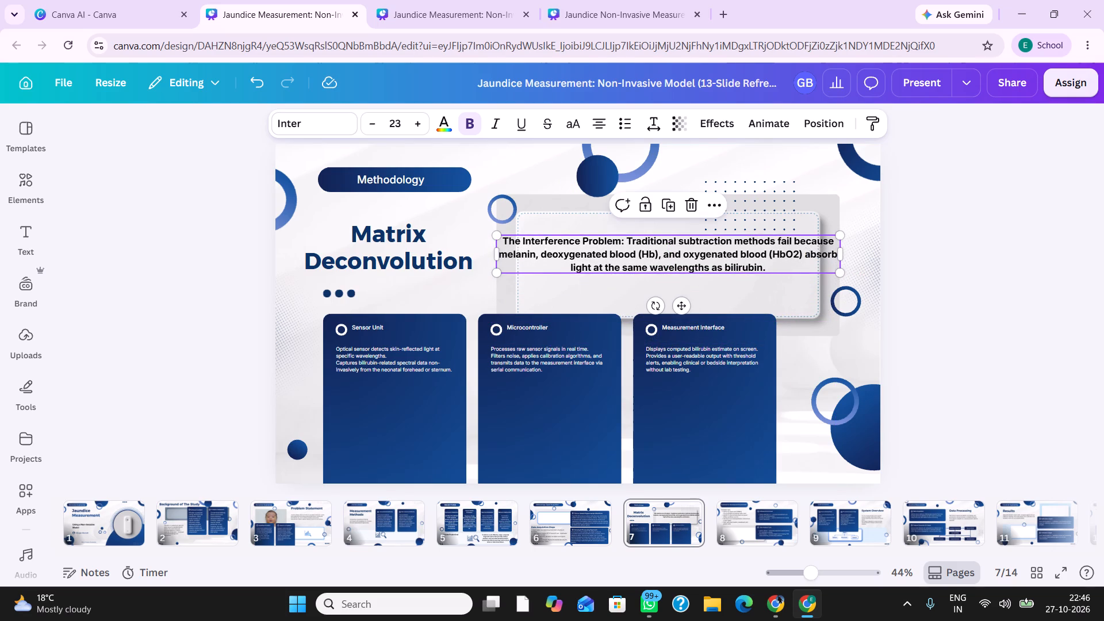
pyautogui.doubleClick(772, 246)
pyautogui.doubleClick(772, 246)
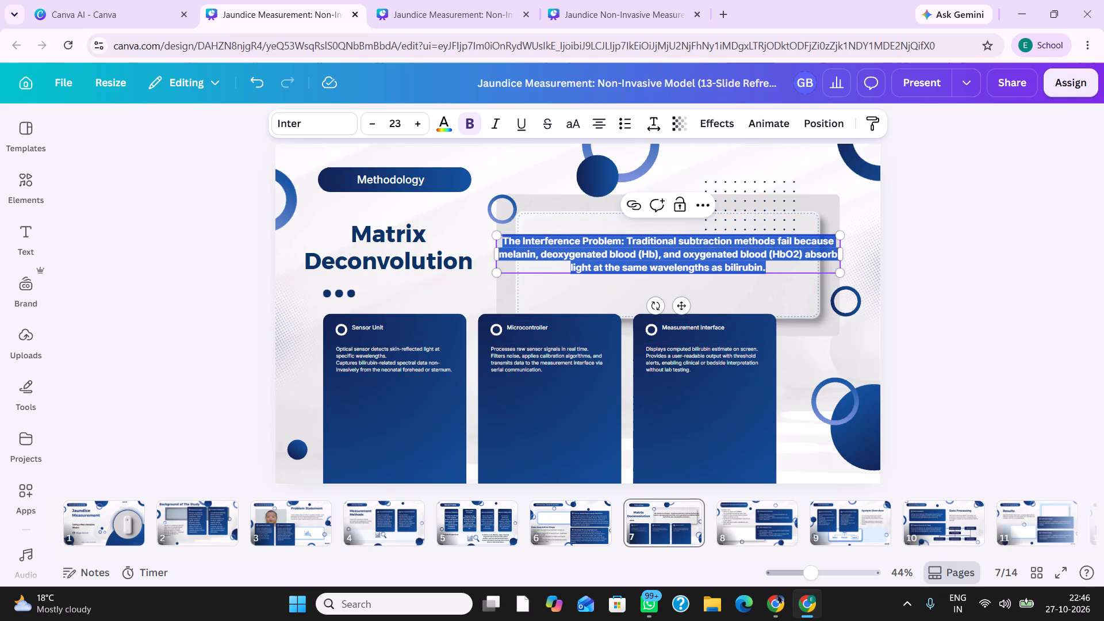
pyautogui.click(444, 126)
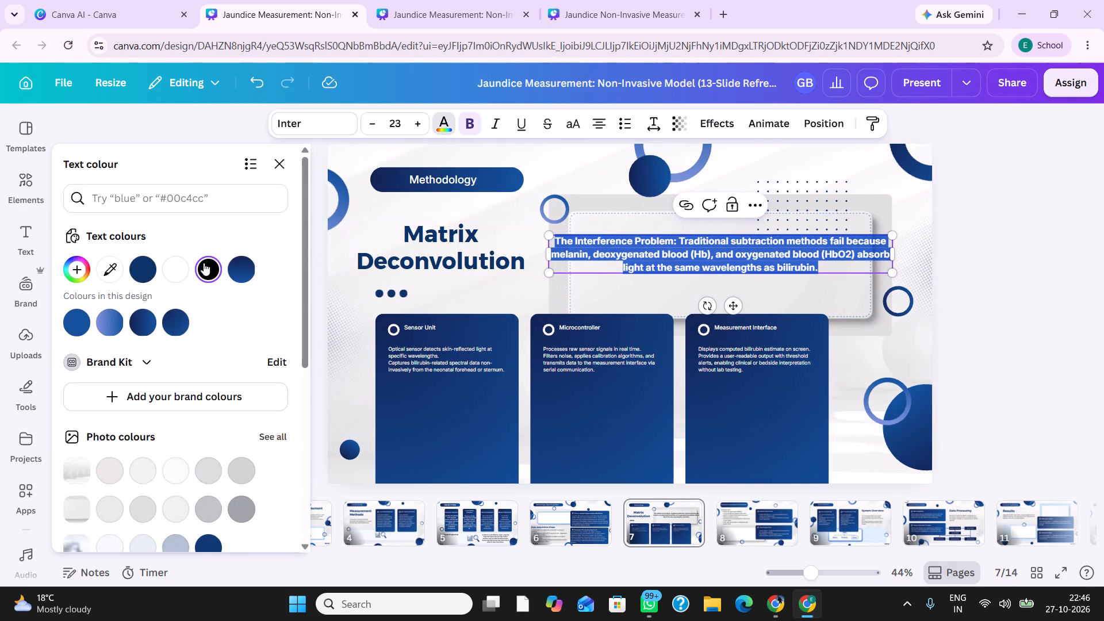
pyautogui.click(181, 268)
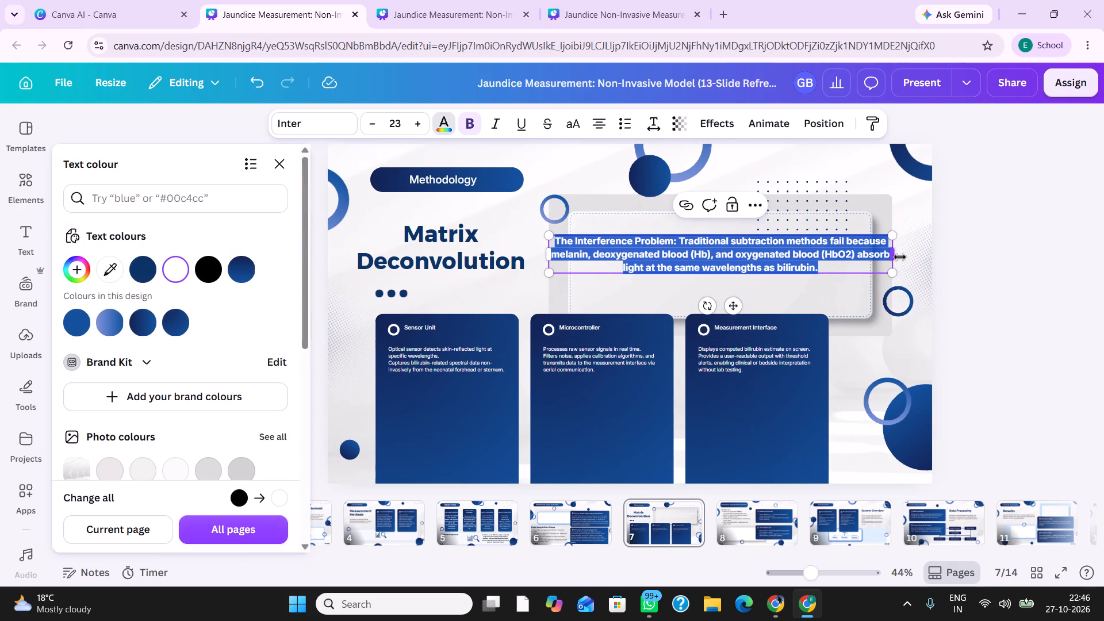
# Narrow the Interference Problem text box to wrap onto four lines and centre it within the dashed-outline panel.
pyautogui.moveTo(894, 256); pyautogui.dragTo(807, 267)
pyautogui.moveTo(731, 234); pyautogui.dragTo(777, 233)
# Recolour the whole Interference Problem paragraph with the dark blue gradient from the text colours.
pyautogui.doubleClick(755, 254)
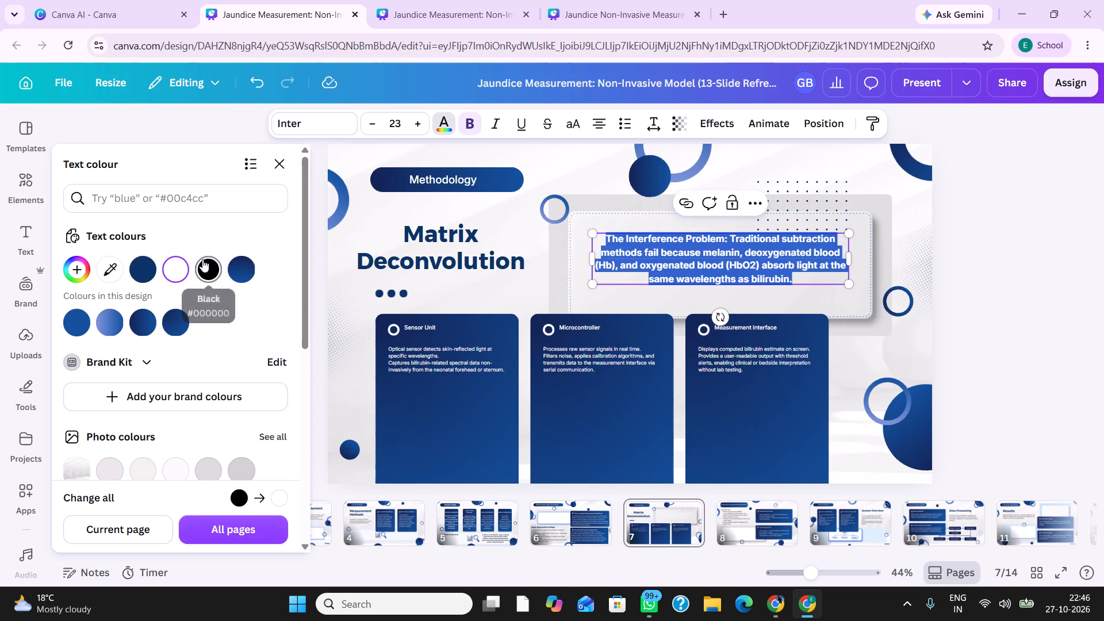
pyautogui.click(202, 259)
pyautogui.click(255, 263)
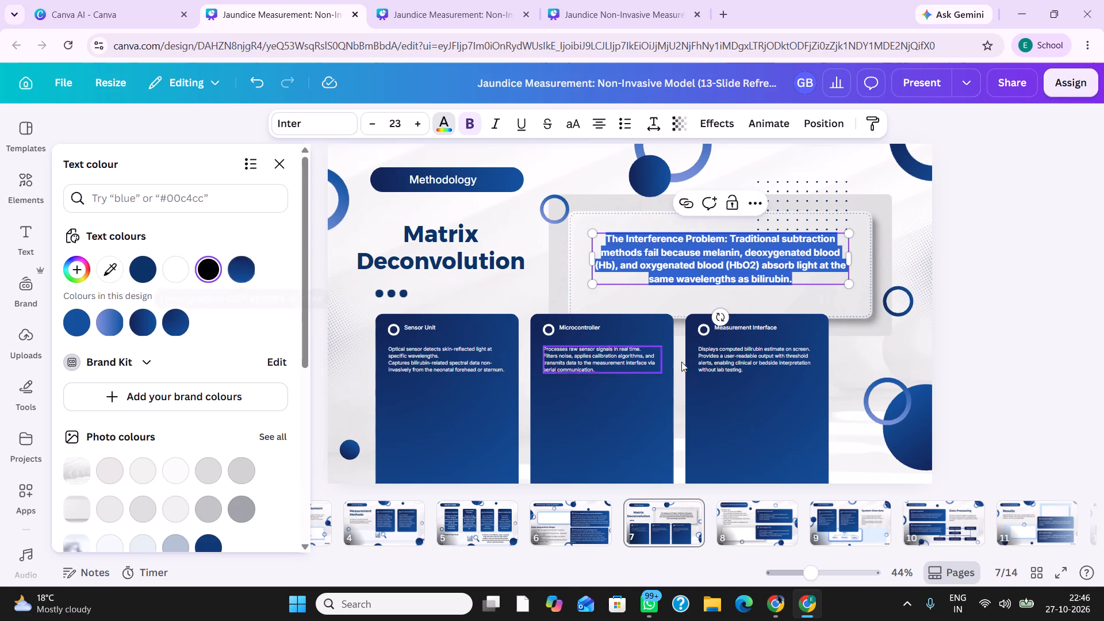
pyautogui.click(994, 289)
pyautogui.click(837, 340)
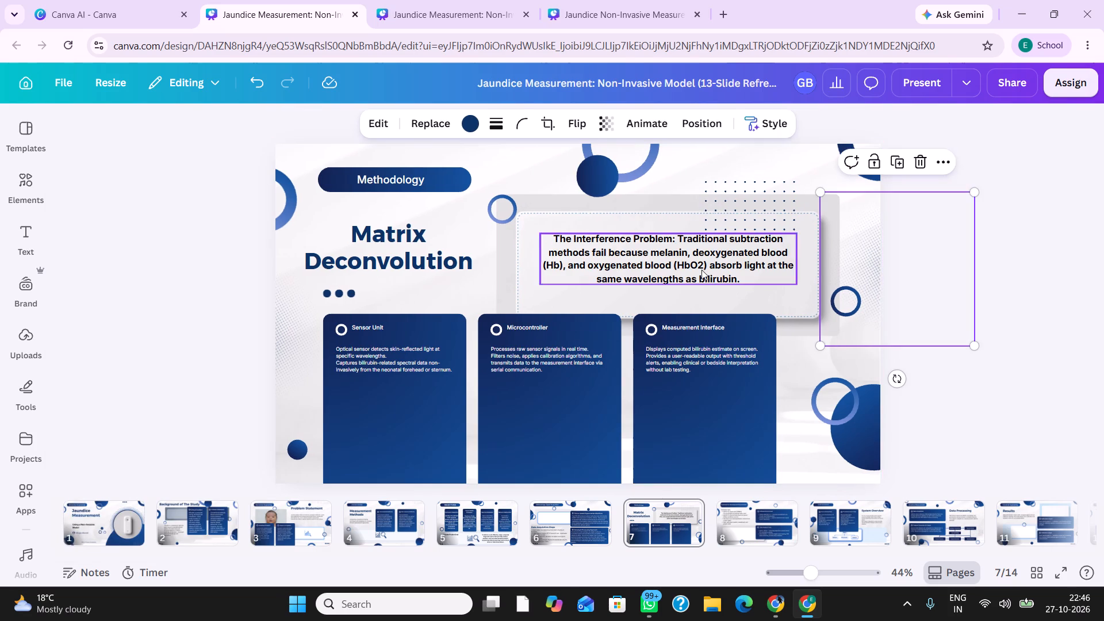
pyautogui.doubleClick(701, 270)
pyautogui.click(448, 132)
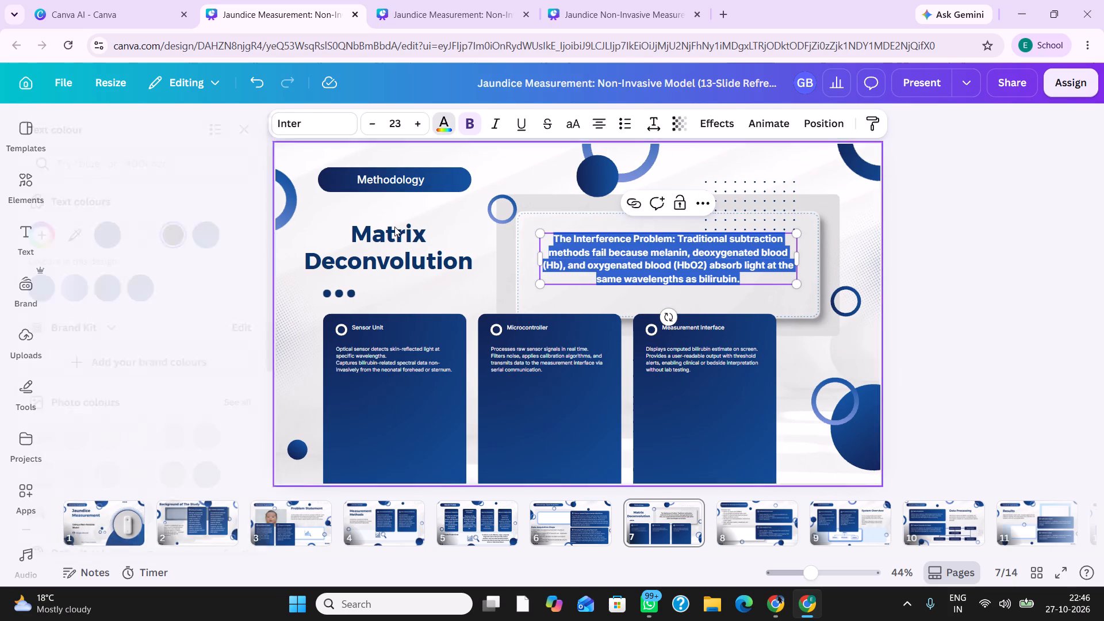
pyautogui.click(255, 263)
pyautogui.doubleClick(250, 265)
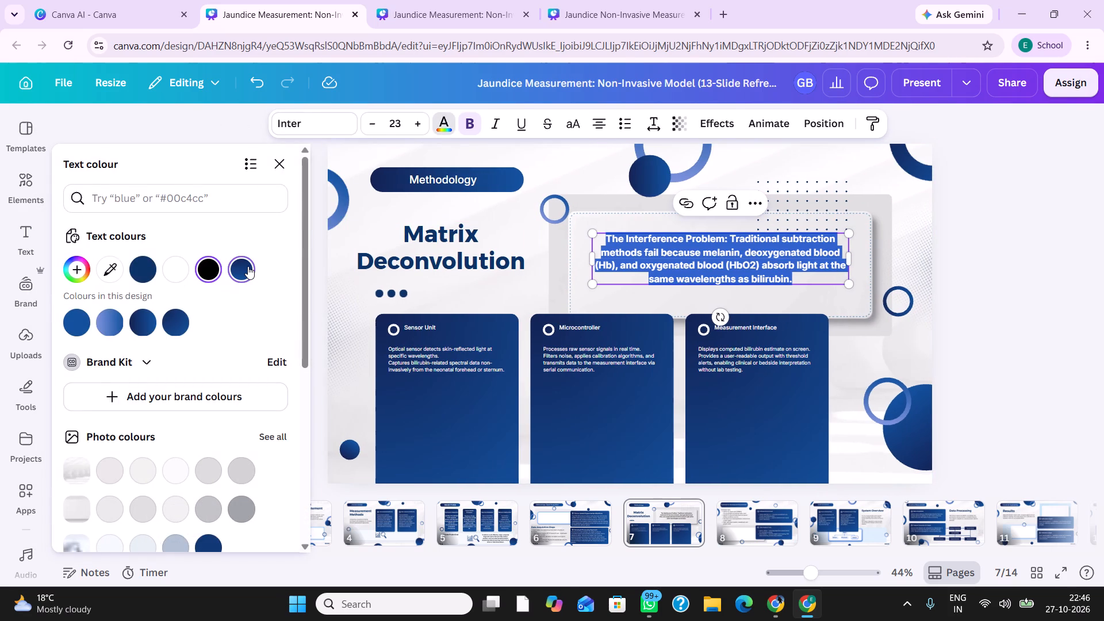
pyautogui.click(239, 271)
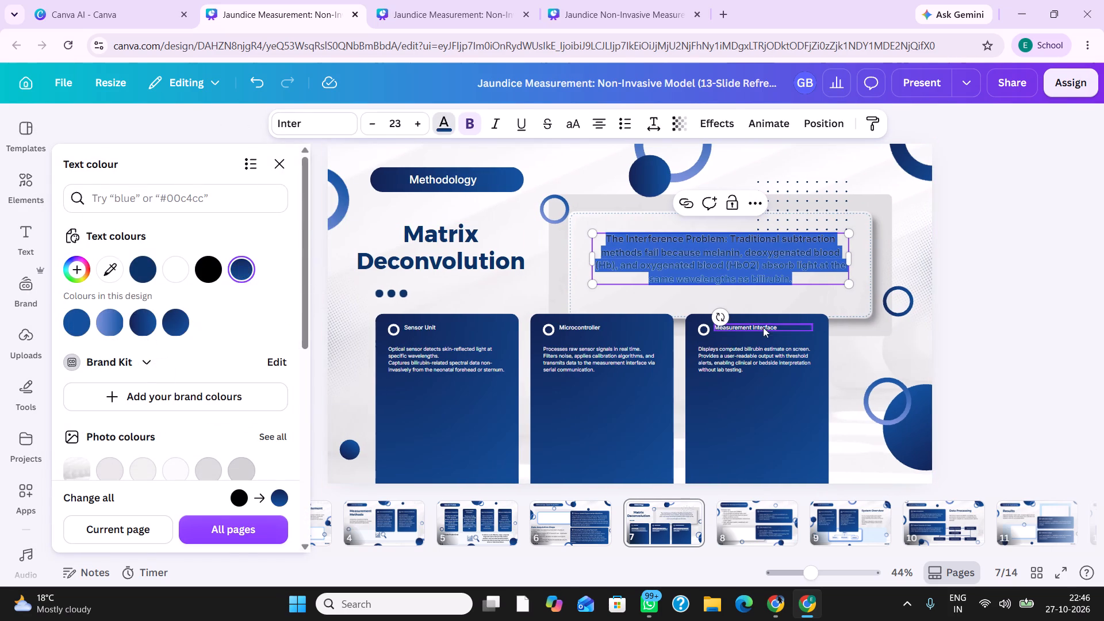
pyautogui.click(802, 307)
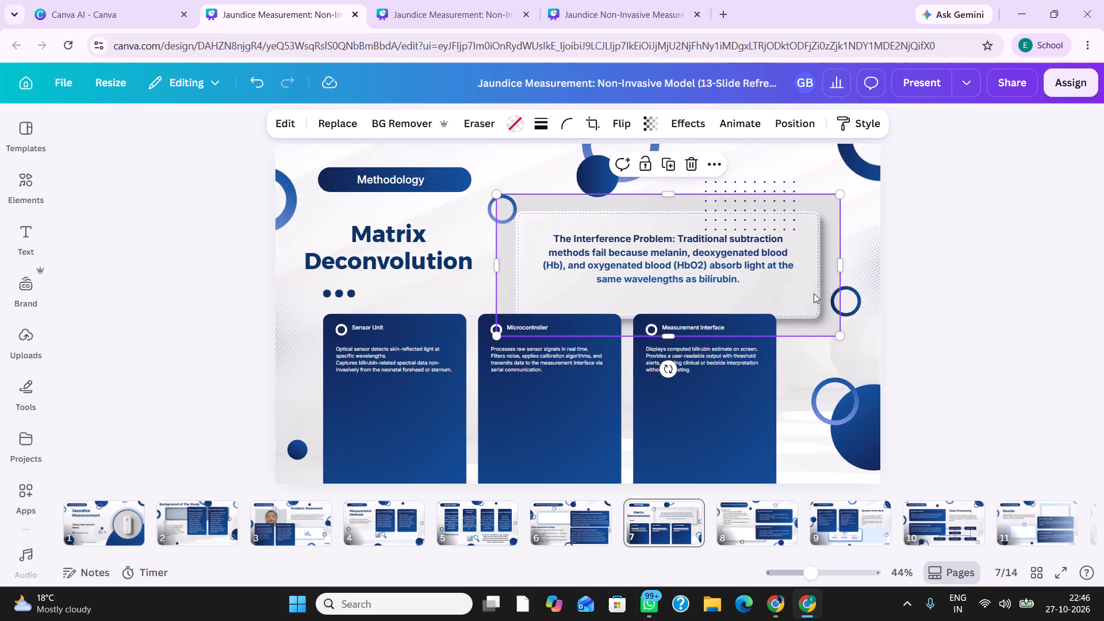
# Enlarge the Interference Problem text box to font size 24.1, keeping it within the dashed-outline panel.
pyautogui.click(776, 275)
pyautogui.moveTo(800, 286); pyautogui.dragTo(804, 297)
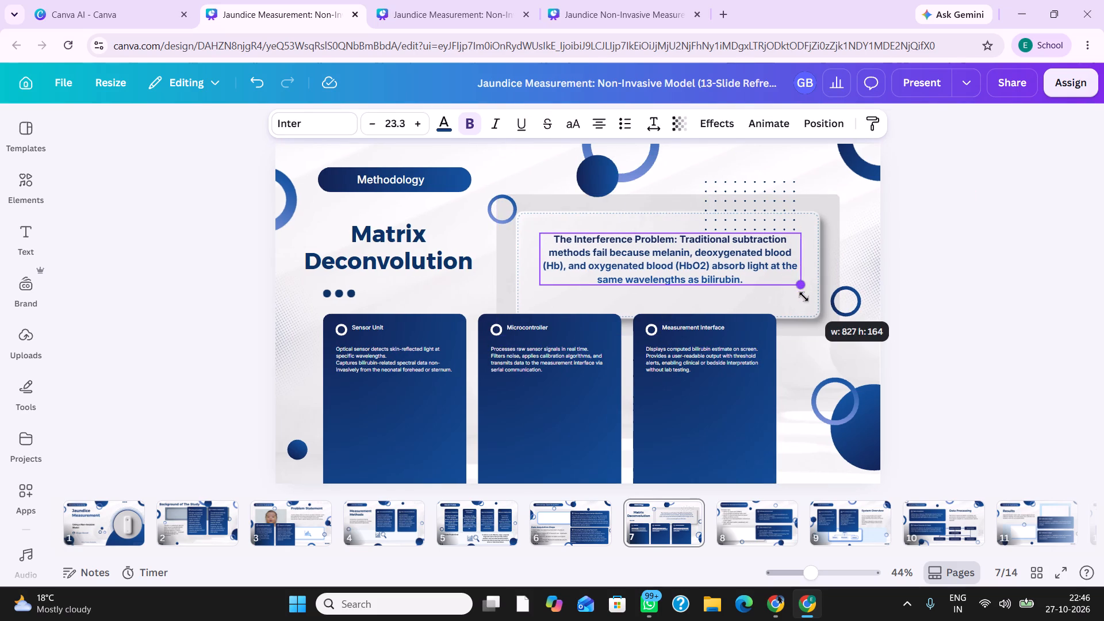
pyautogui.moveTo(804, 297); pyautogui.dragTo(811, 310)
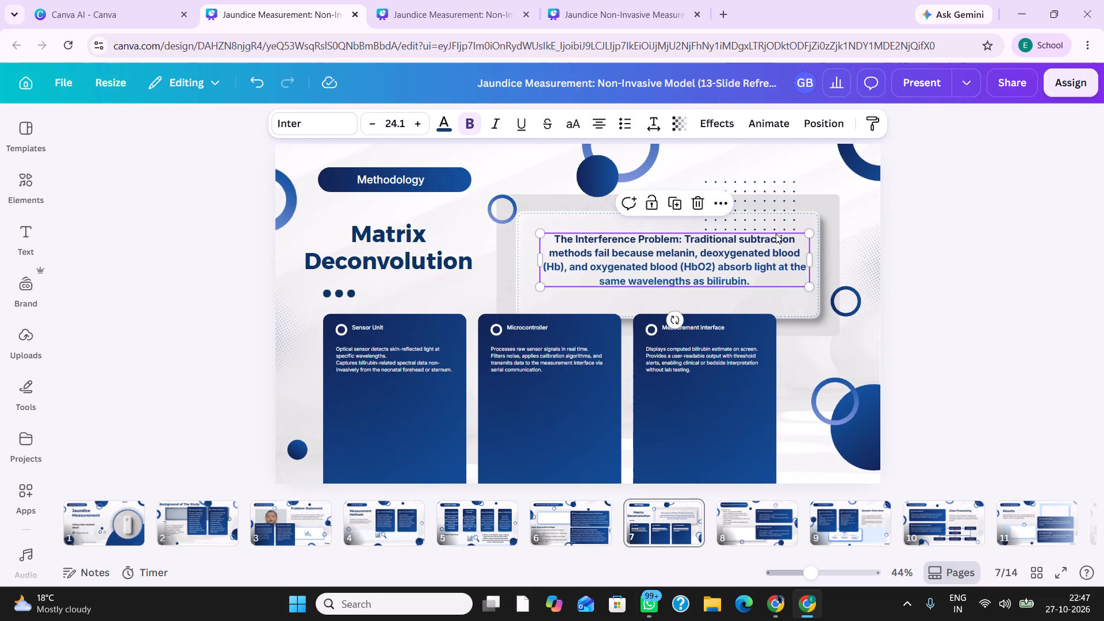
# Enlarge the Interference Problem text box to font size 27.4 and adjust its width to fit inside the dashed-outline panel.
pyautogui.doubleClick(784, 243)
pyautogui.click(800, 246)
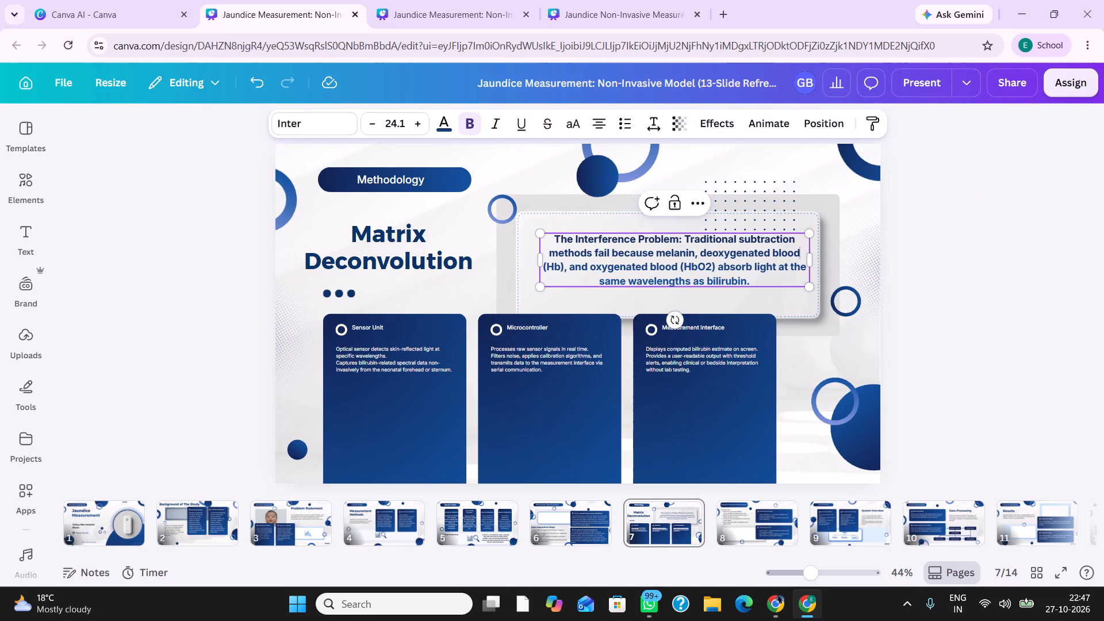
pyautogui.doubleClick(789, 236)
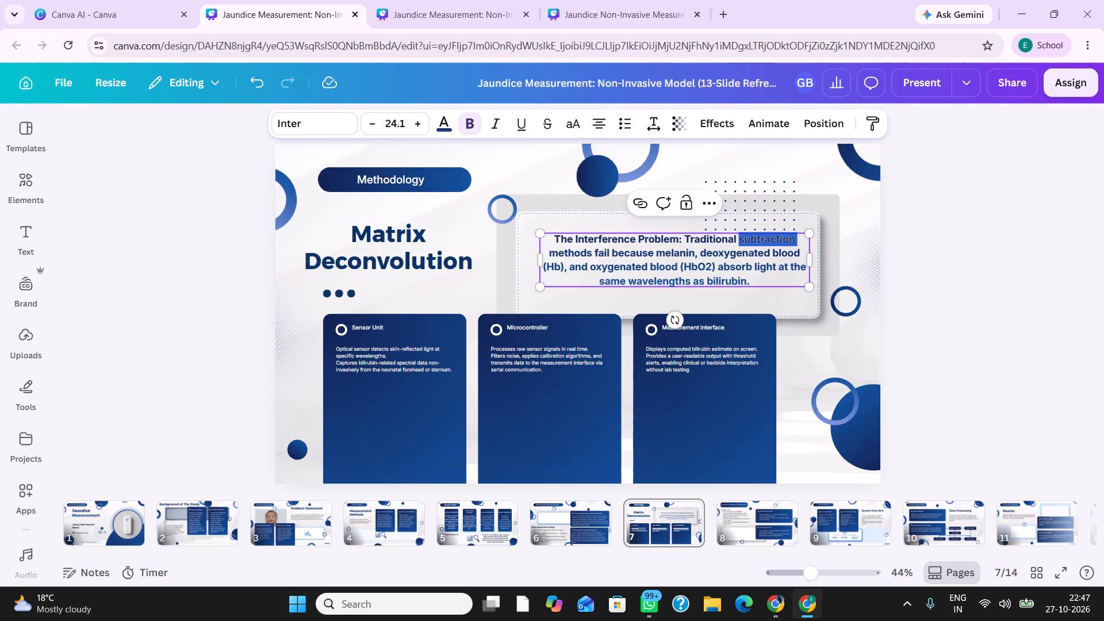
pyautogui.click(600, 236)
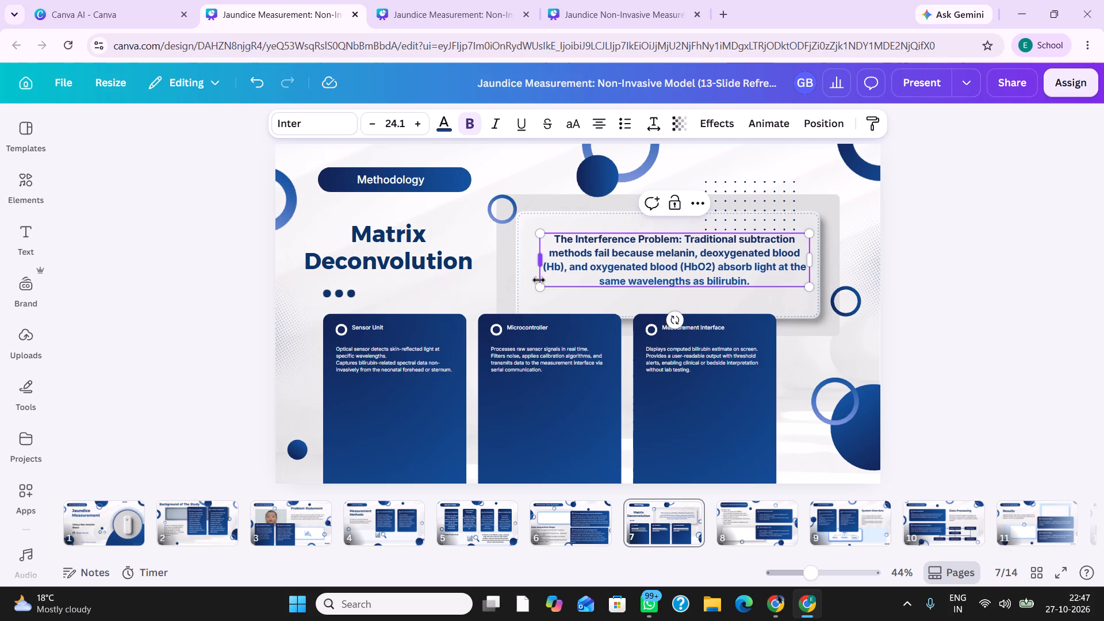
pyautogui.moveTo(808, 285); pyautogui.dragTo(842, 312)
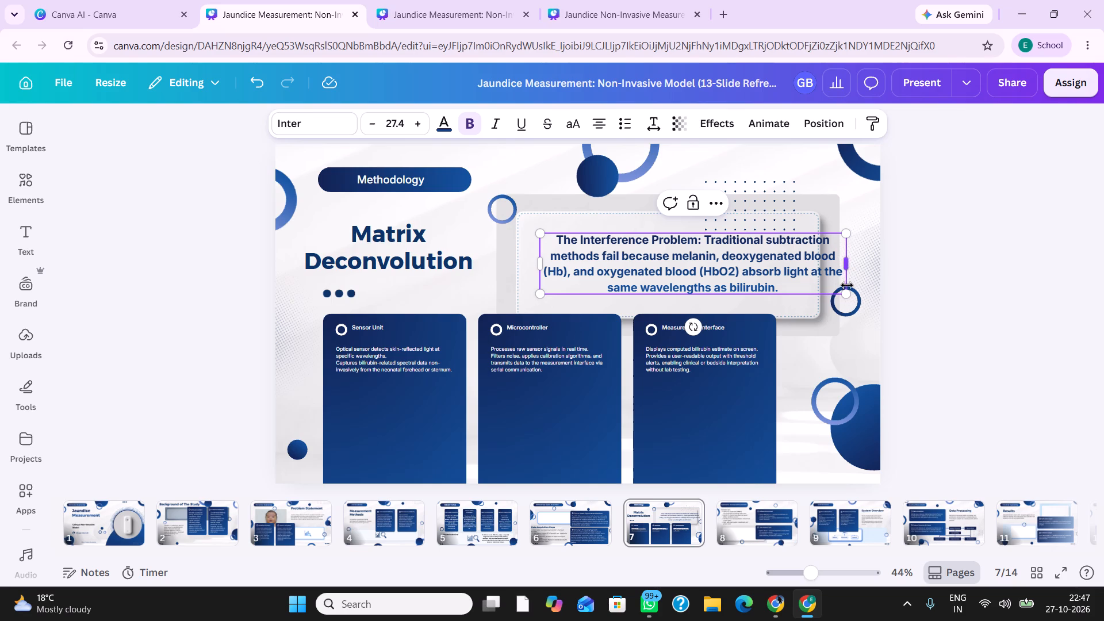
pyautogui.moveTo(539, 262); pyautogui.dragTo(538, 263)
pyautogui.moveTo(538, 263); pyautogui.dragTo(526, 267)
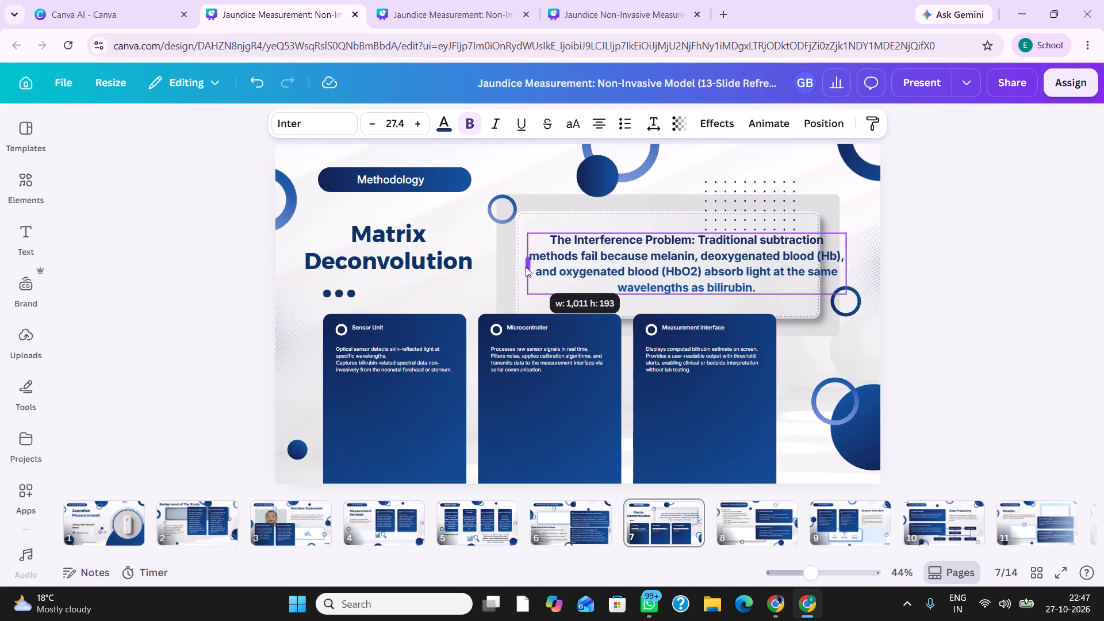
pyautogui.moveTo(526, 267); pyautogui.dragTo(519, 263)
pyautogui.moveTo(848, 260); pyautogui.dragTo(833, 260)
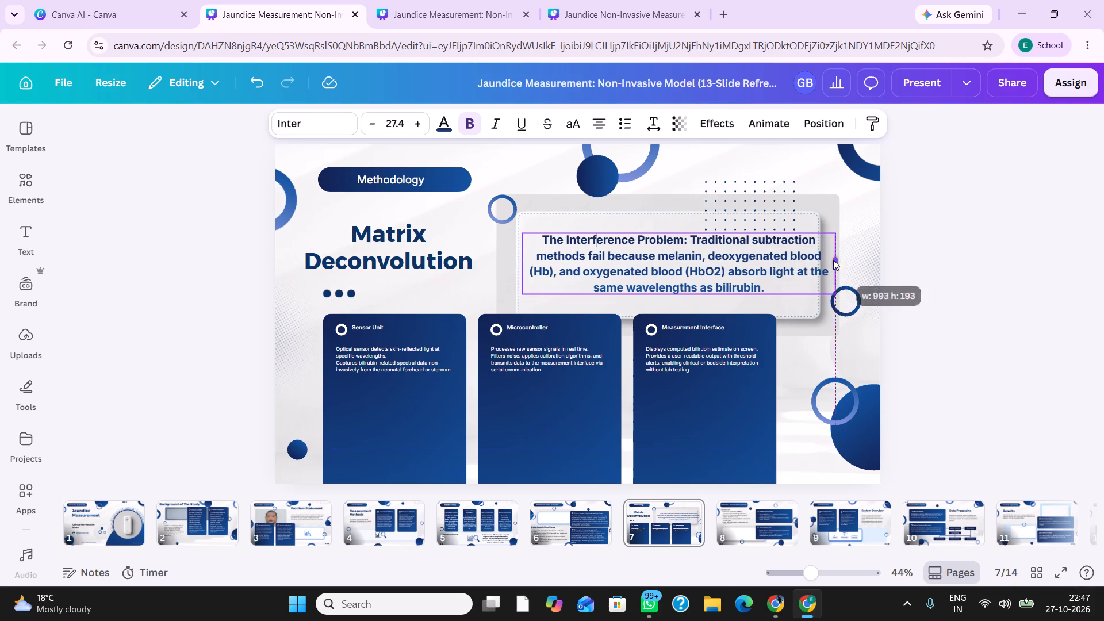
pyautogui.moveTo(833, 260); pyautogui.dragTo(815, 260)
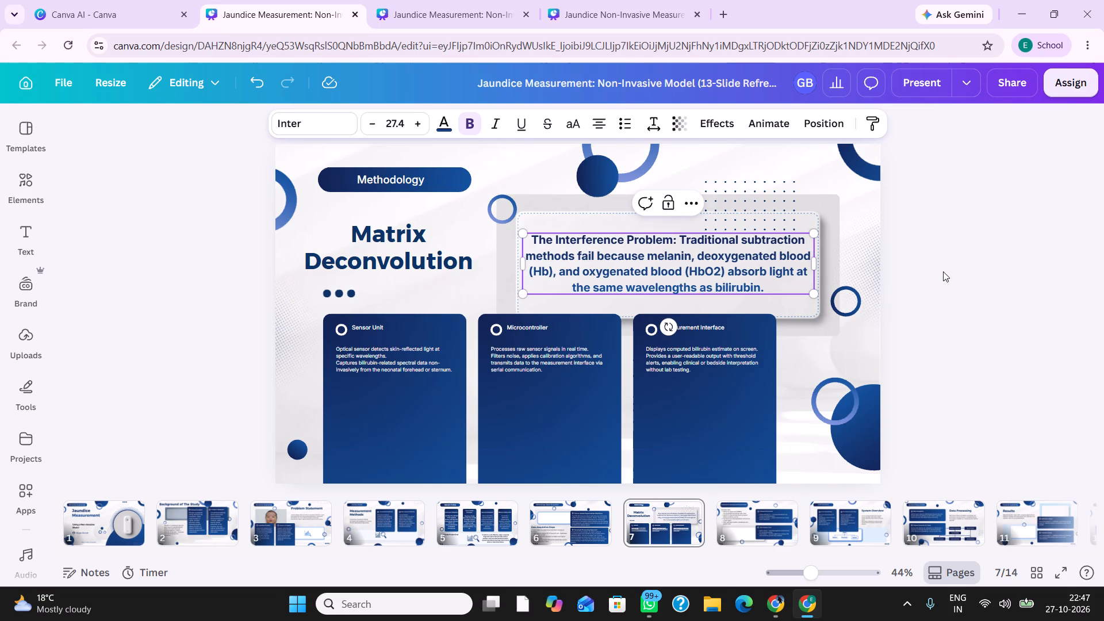
pyautogui.click(996, 267)
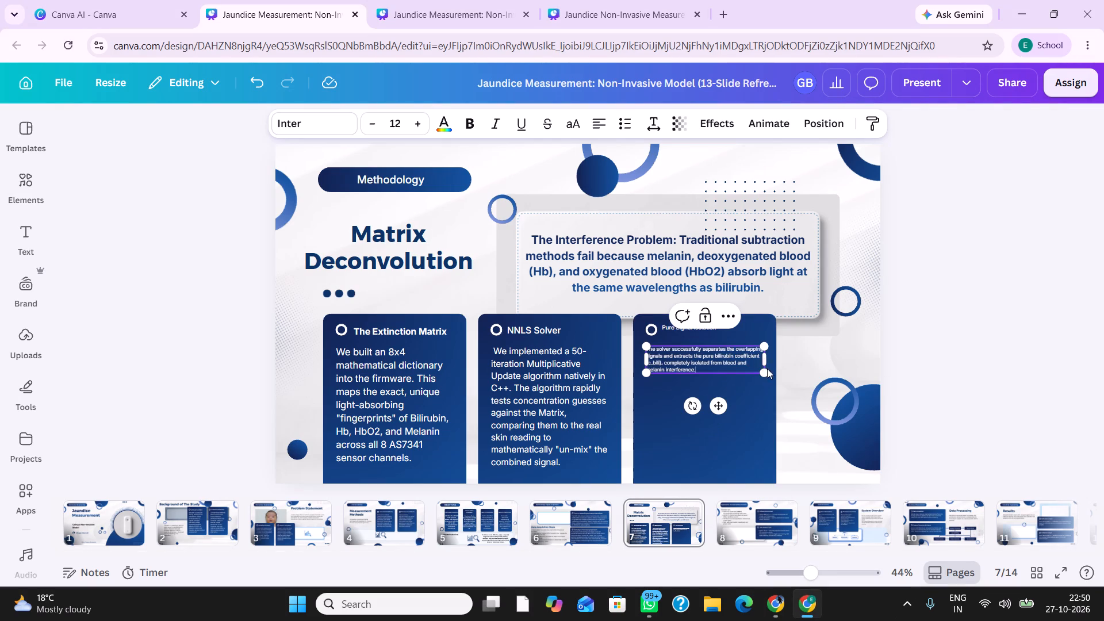
# Enlarge the Pure Signal Isolation card's description to font size 21.6 and nudge its text box slightly to the right.
pyautogui.moveTo(767, 375); pyautogui.dragTo(750, 427)
pyautogui.click(737, 375)
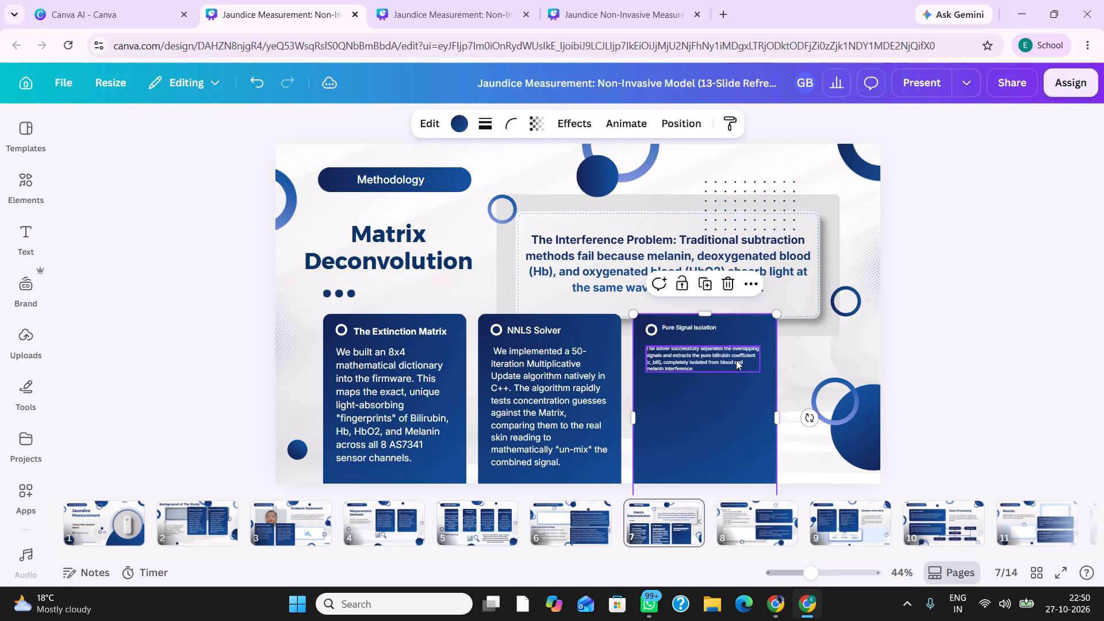
pyautogui.doubleClick(736, 360)
pyautogui.doubleClick(718, 353)
pyautogui.doubleClick(718, 353)
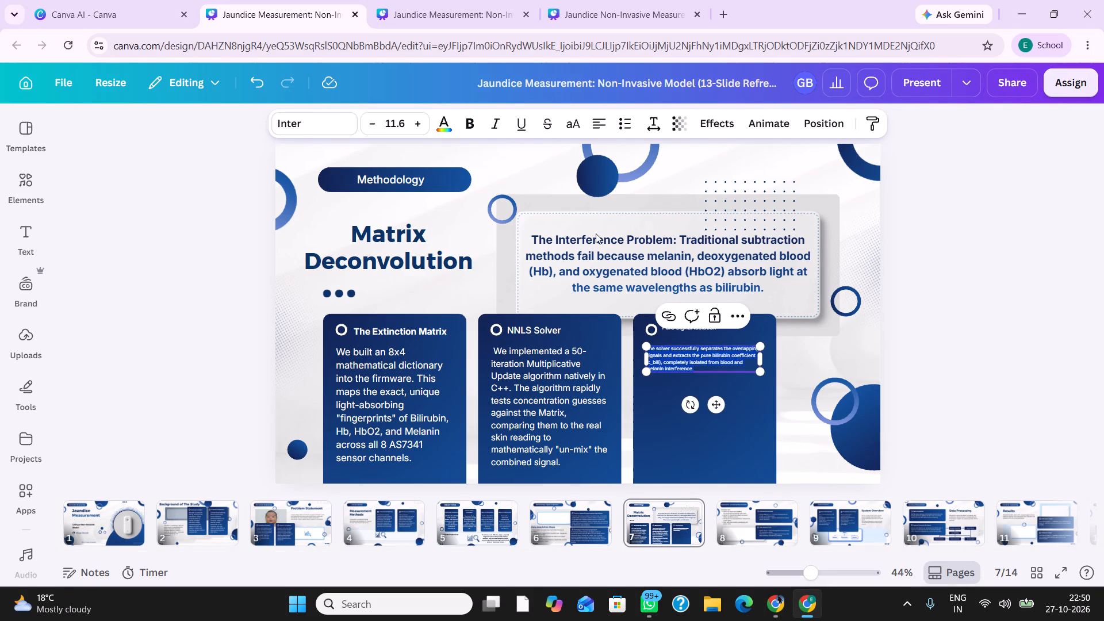
pyautogui.tripleClick(429, 123)
pyautogui.tripleClick(429, 123)
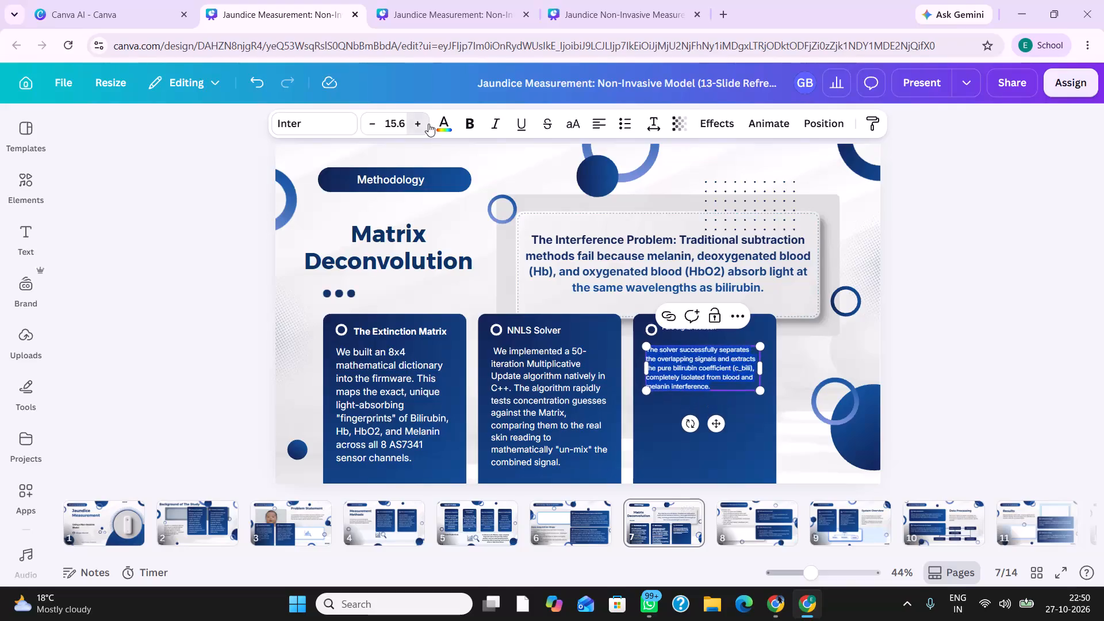
pyautogui.tripleClick(428, 124)
pyautogui.click(428, 124)
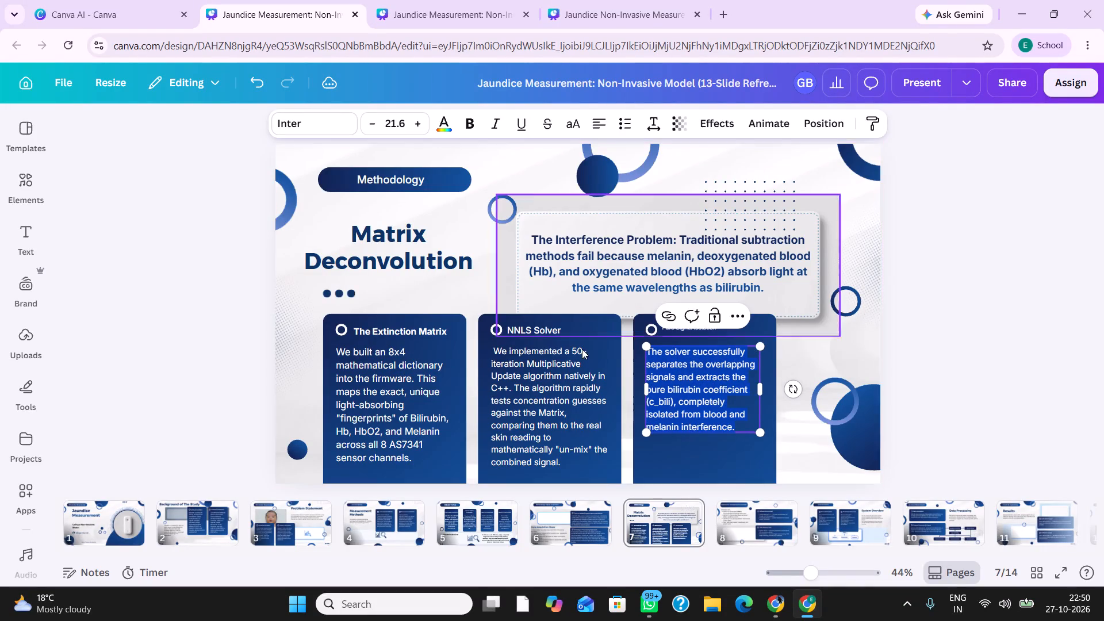
pyautogui.click(723, 346)
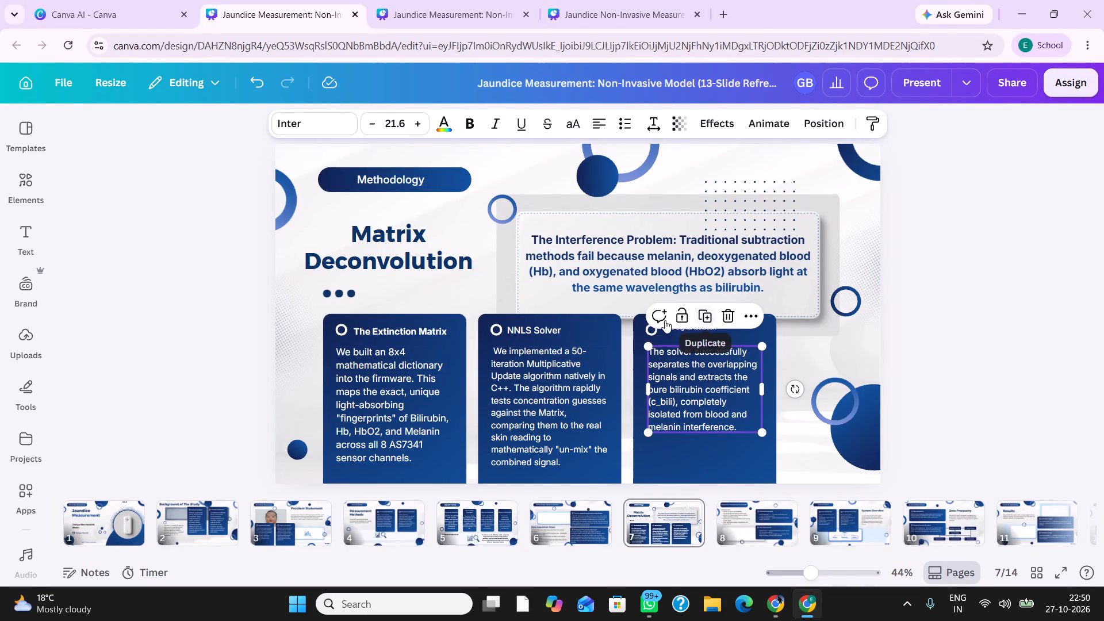
# Open the Pure Signal Isolation card's heading for editing.
pyautogui.click(676, 332)
pyautogui.doubleClick(680, 326)
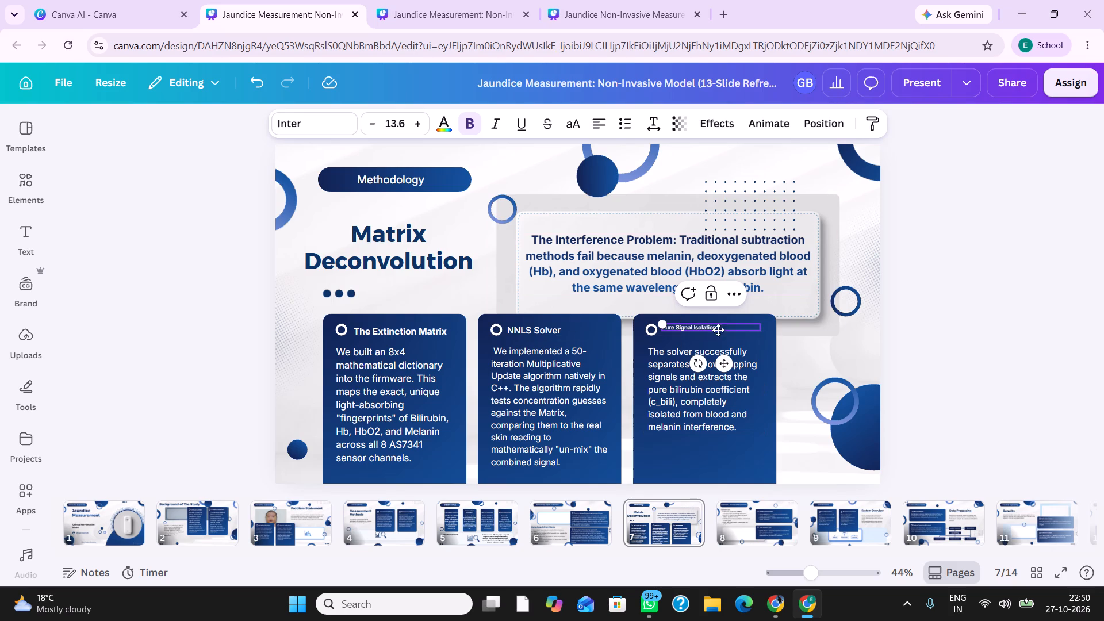
# Enlarge the Pure Signal Isolation card's heading to font size 21.6 and nudge it slightly down, level with the neighbouring card headings.
pyautogui.click(716, 329)
pyautogui.doubleClick(714, 329)
pyautogui.moveTo(714, 329); pyautogui.dragTo(668, 327)
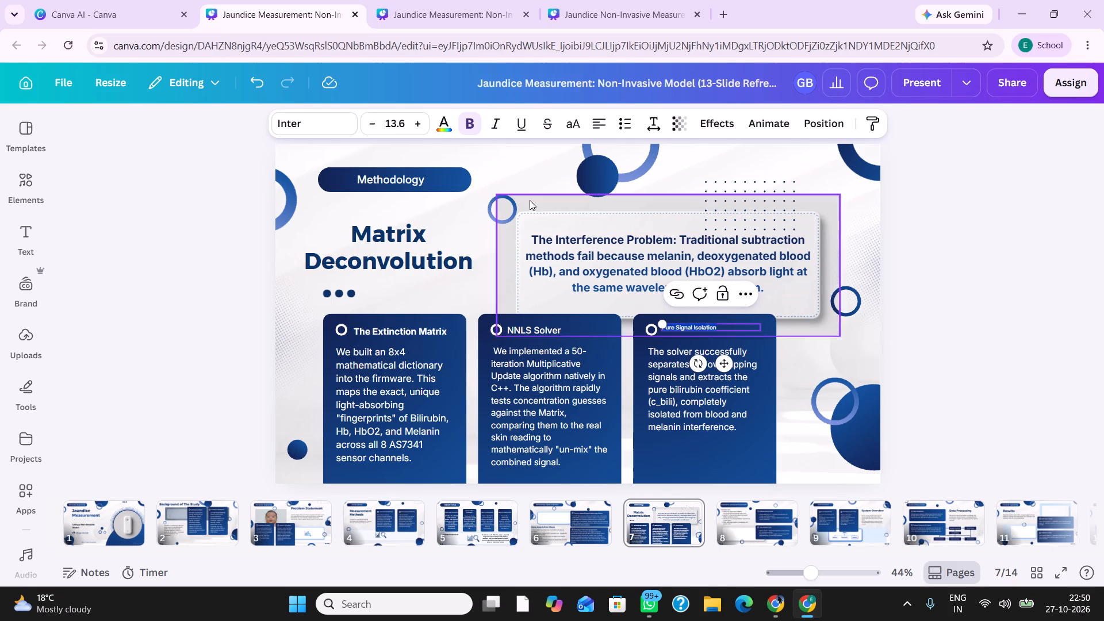
pyautogui.tripleClick(428, 129)
pyautogui.tripleClick(428, 129)
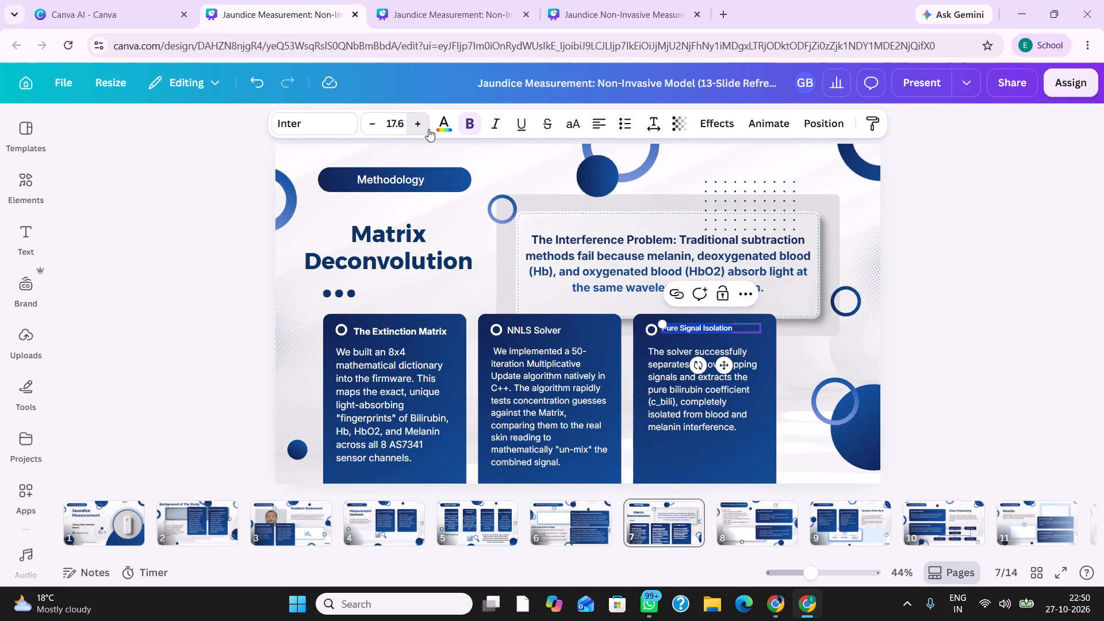
pyautogui.doubleClick(428, 129)
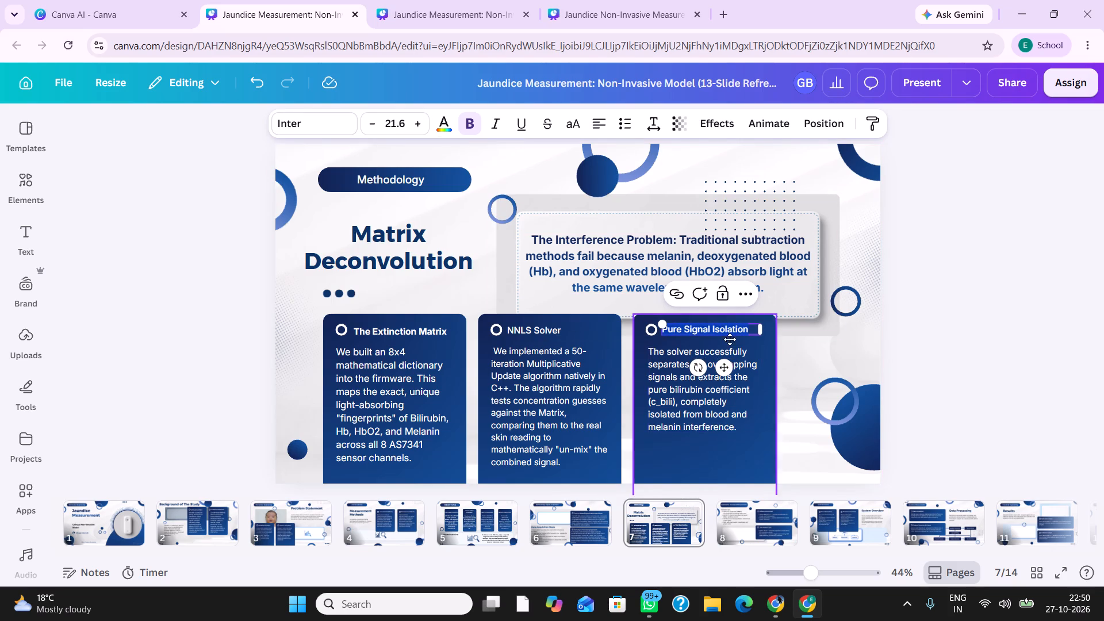
pyautogui.moveTo(744, 327); pyautogui.dragTo(744, 334)
pyautogui.click(753, 335)
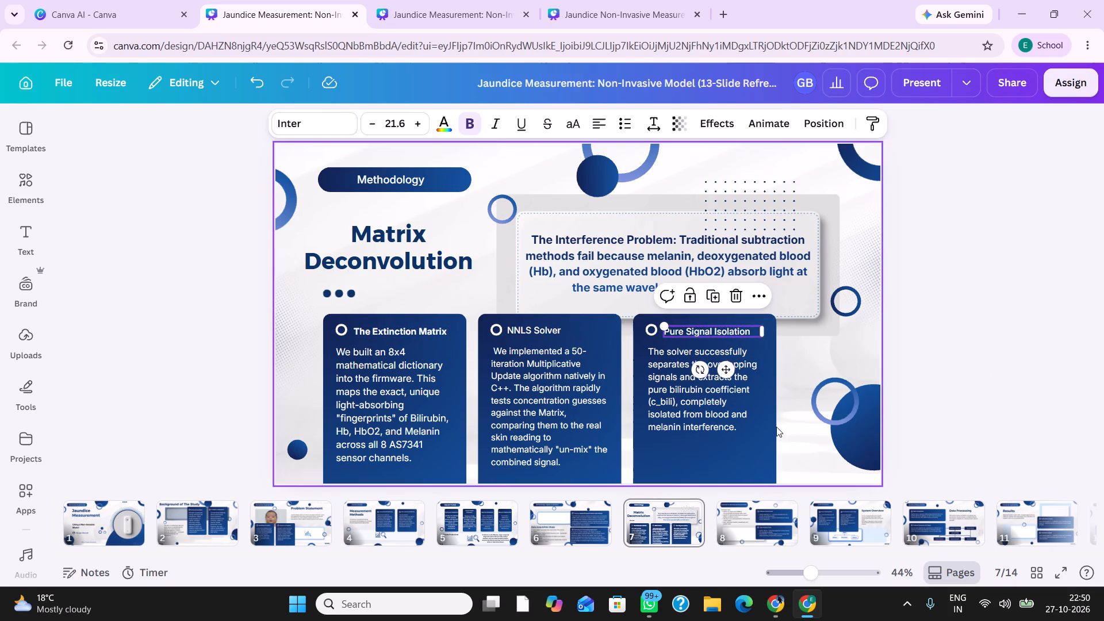
pyautogui.click(1057, 399)
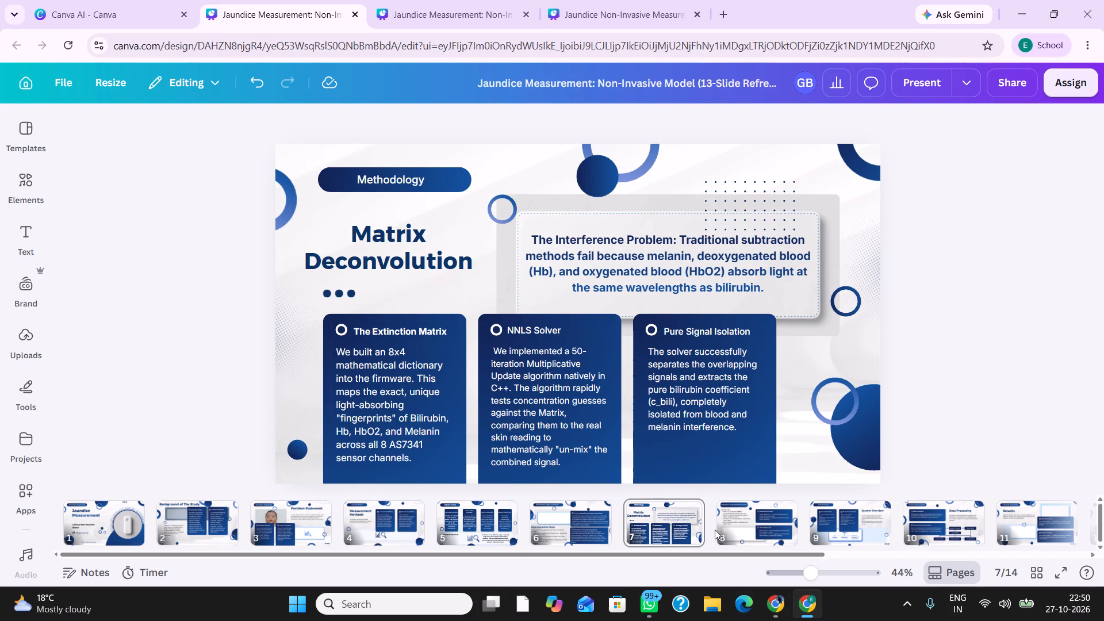
# View the Equipment & Development Environment slide, dismiss the chat notification, and go on to slide 9, System Architecture.
pyautogui.click(746, 520)
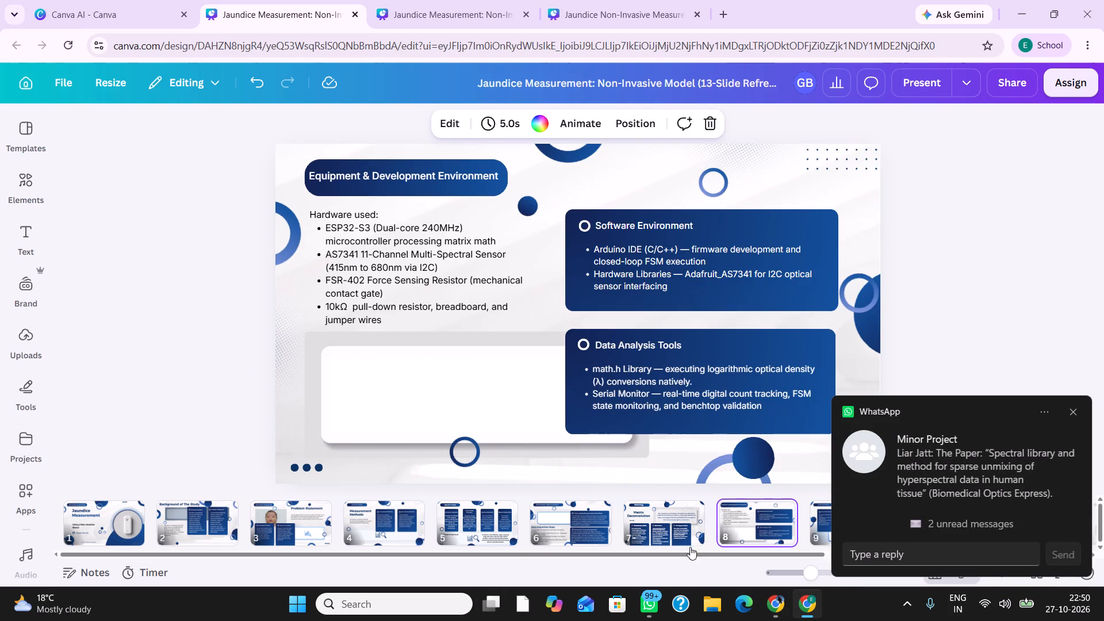
pyautogui.click(1071, 411)
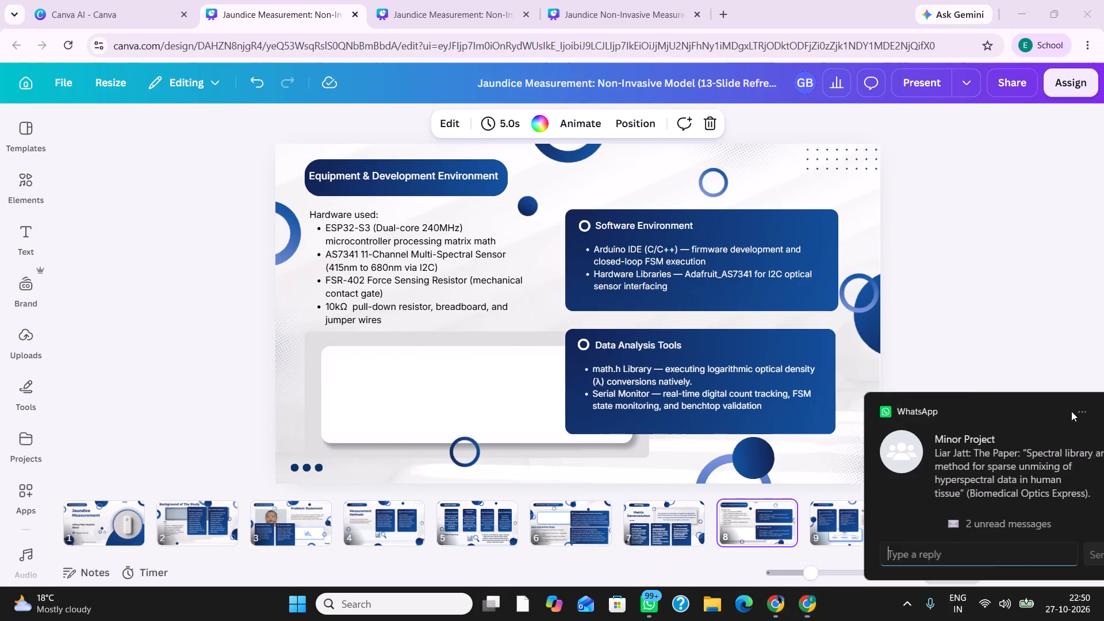
pyautogui.click(822, 523)
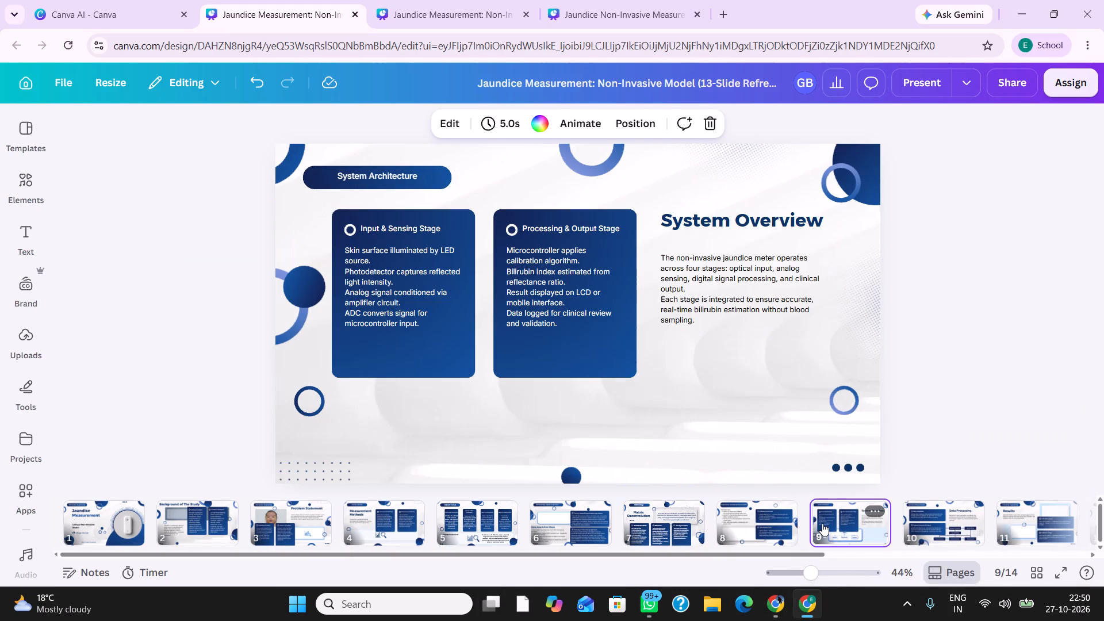
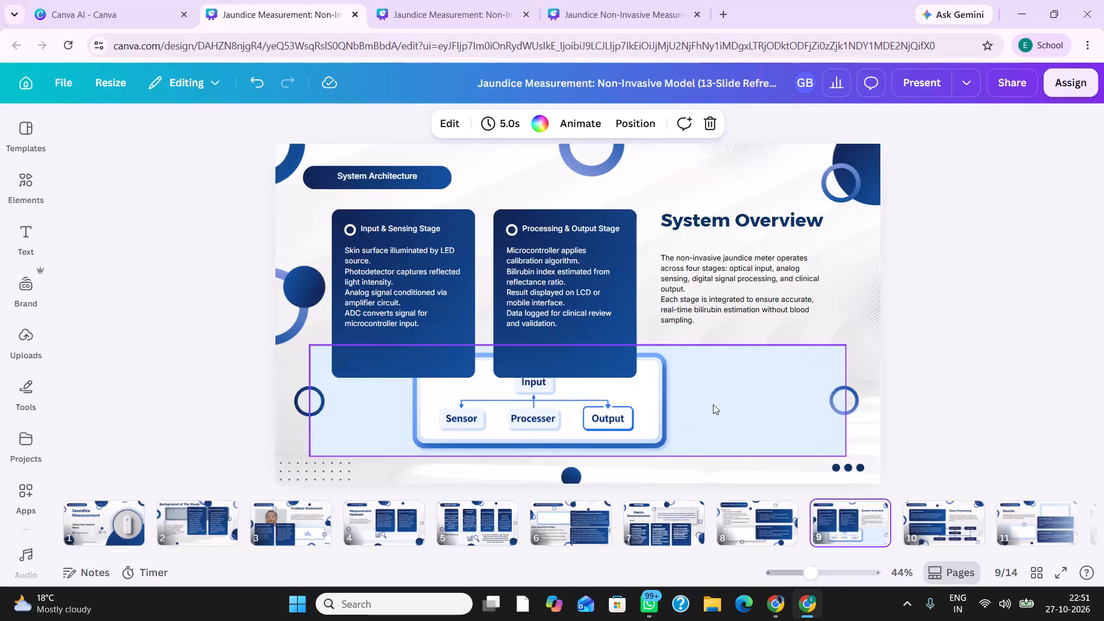
# Go back from the System Architecture slide to slide 8, Equipment & Development Environment.
pyautogui.click(722, 527)
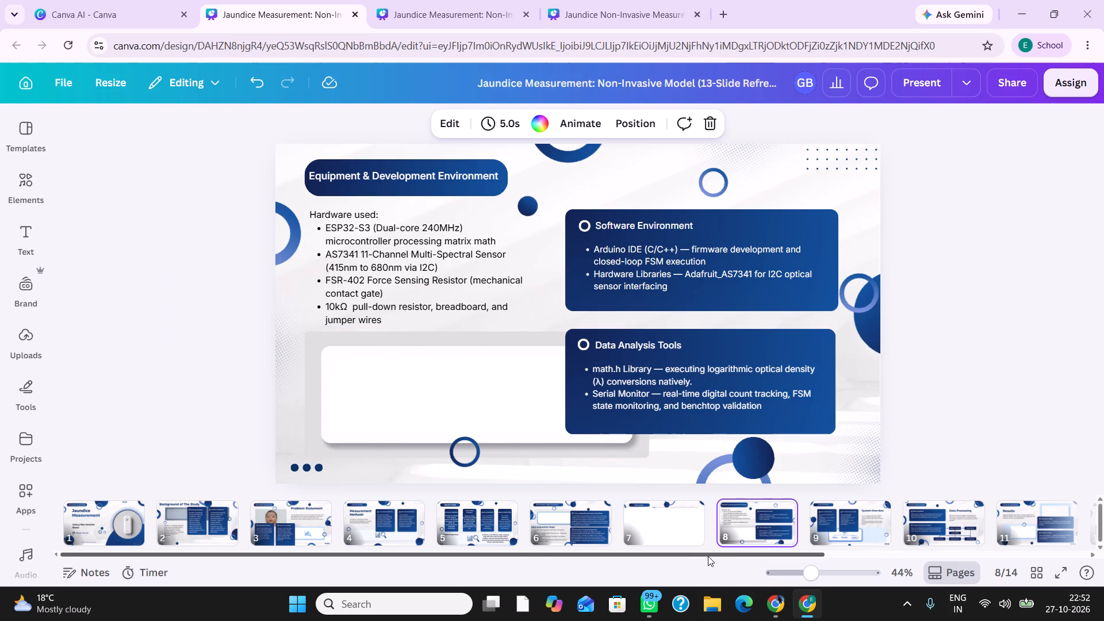
# Review the deck's slides 6 to 9, checking the methodology slides and the Equipment & Development Environment slide.
pyautogui.click(688, 533)
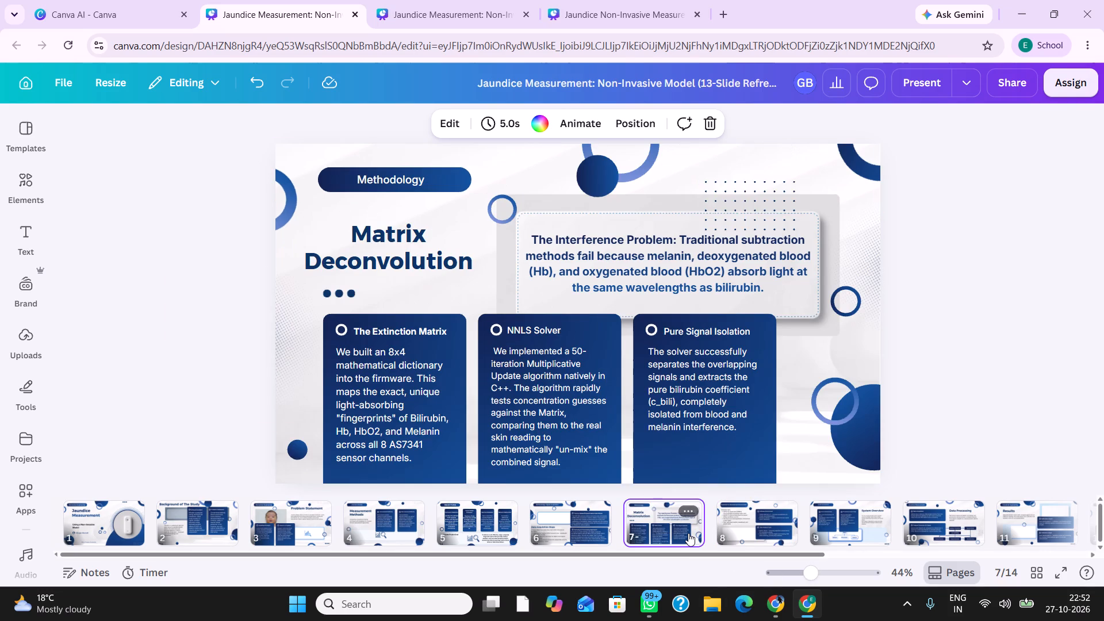
pyautogui.click(770, 528)
pyautogui.click(572, 525)
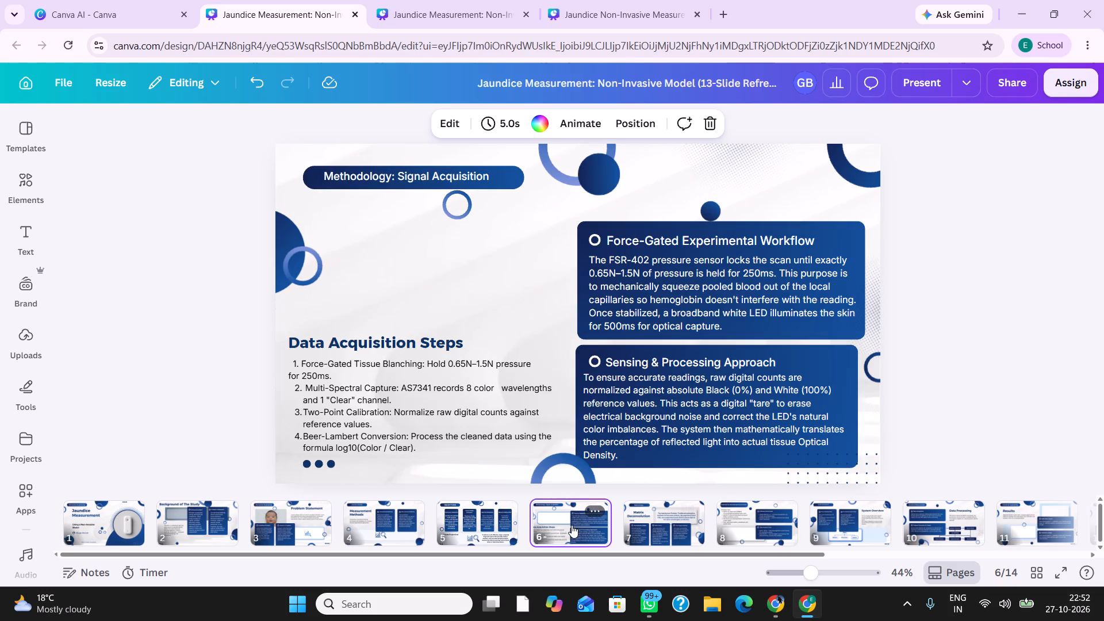
pyautogui.click(635, 520)
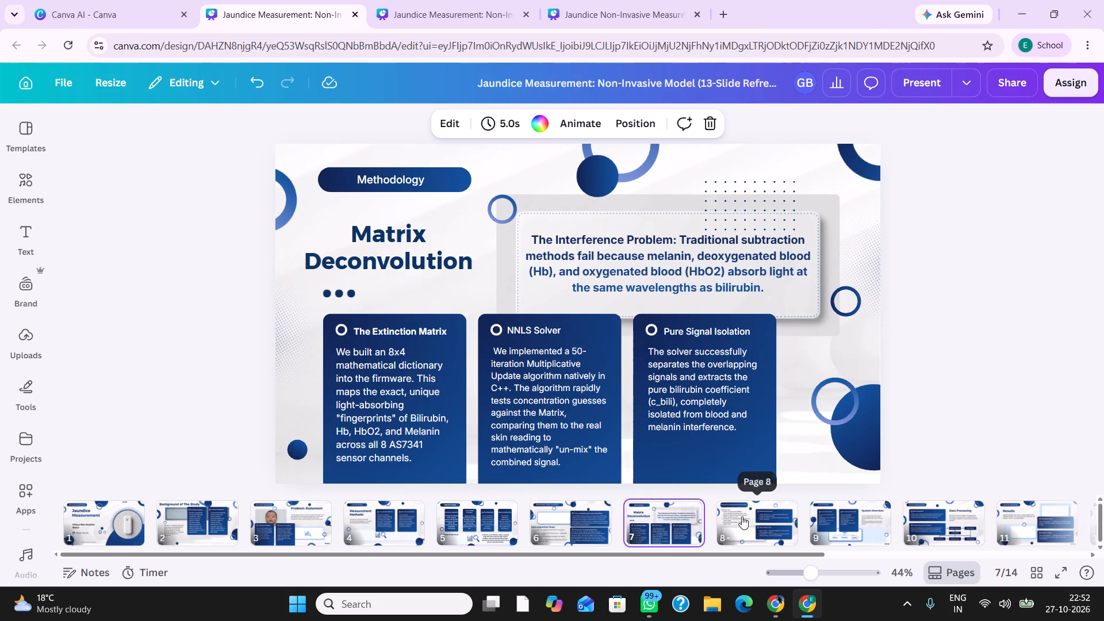